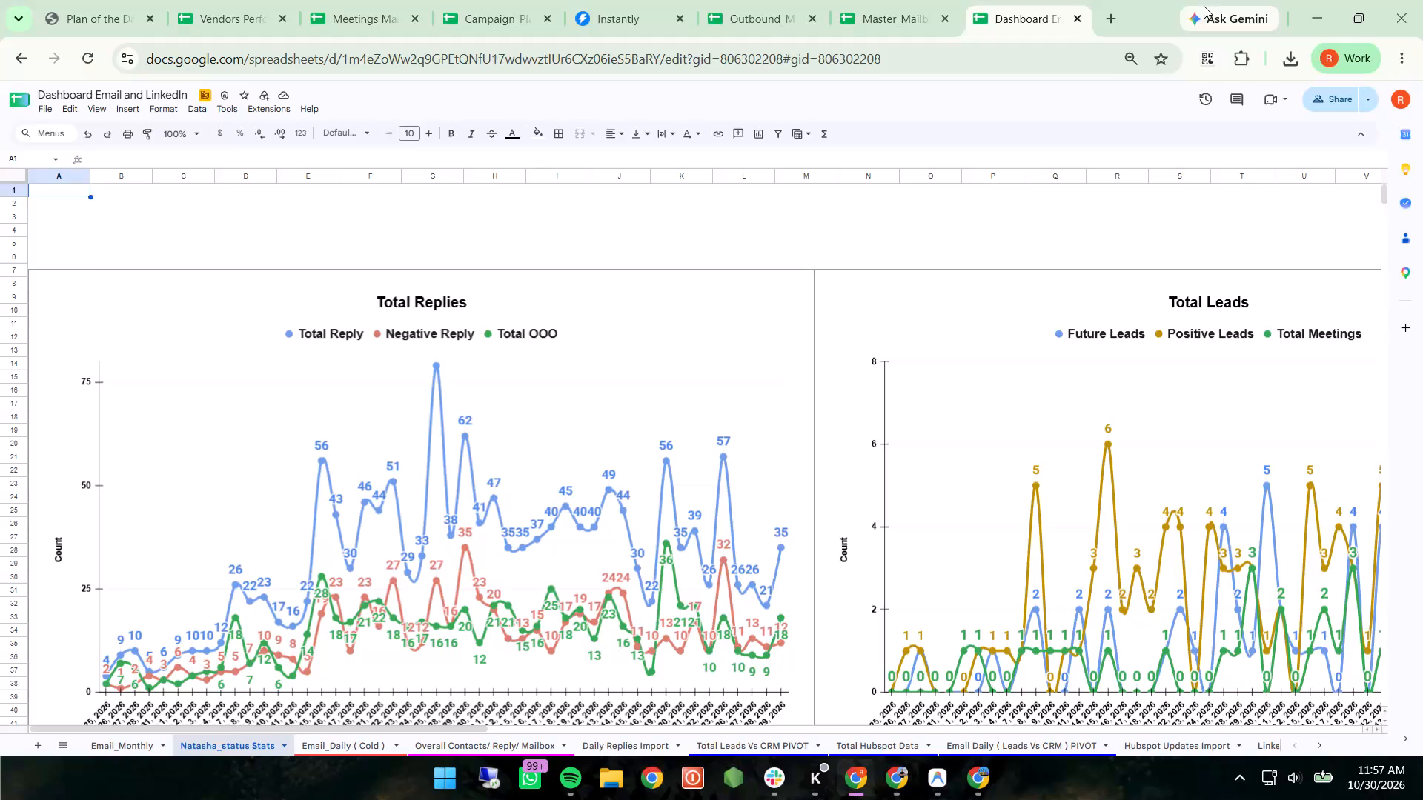
Download the Total Replies chart from the Natasha_status Stats sheet as a PNG image.
{"action": "left_click", "coordinate": [783, 283]}
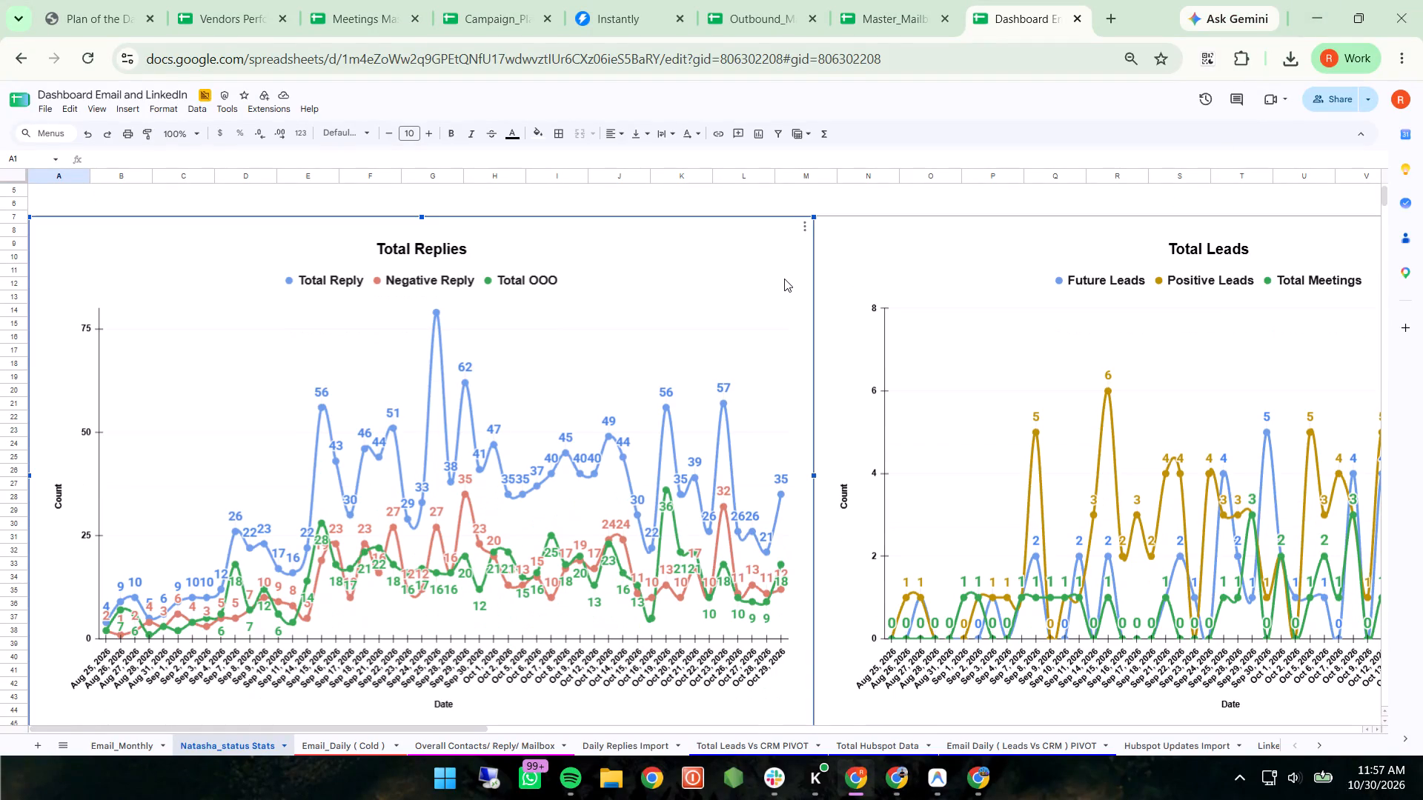
{"action": "left_click", "coordinate": [803, 226]}
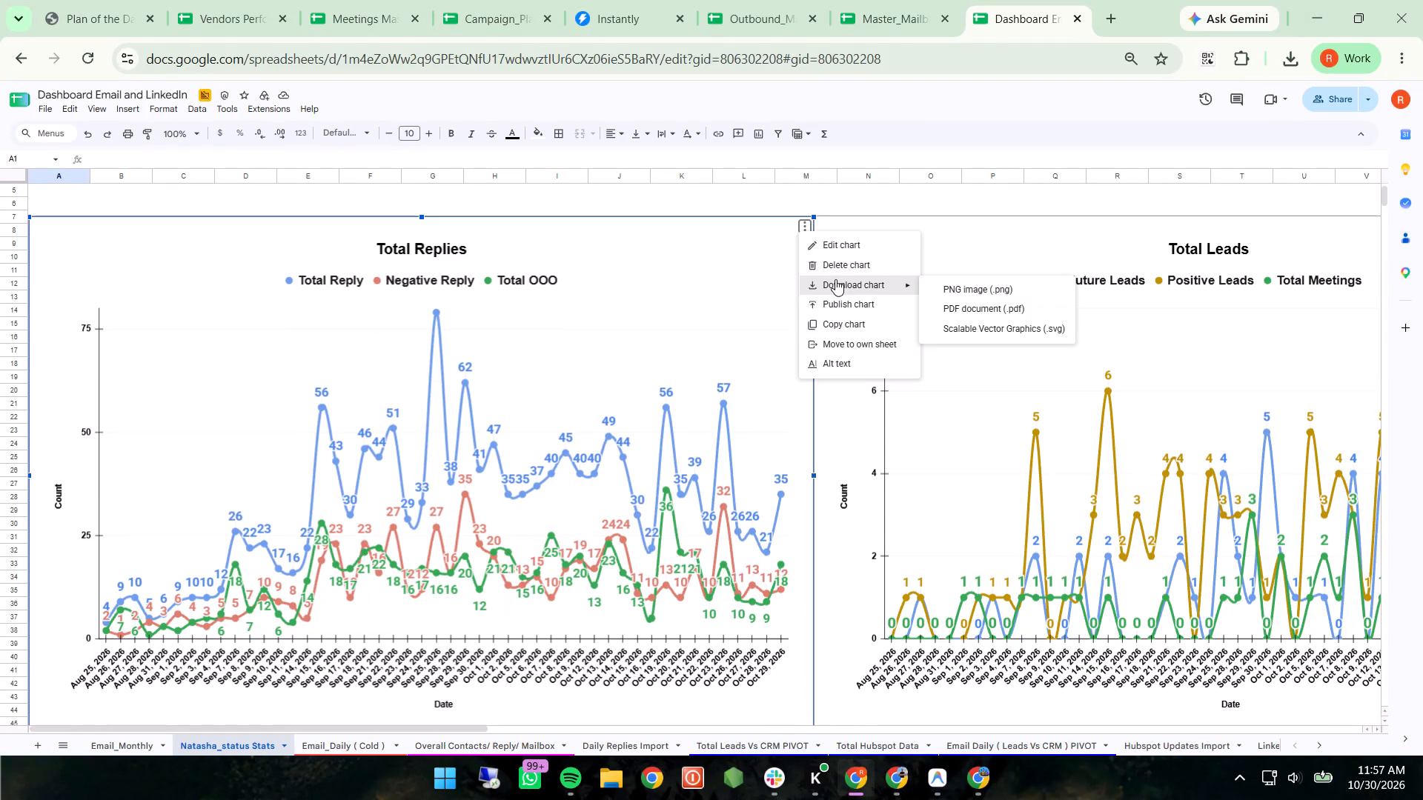
{"action": "left_click", "coordinate": [941, 284]}
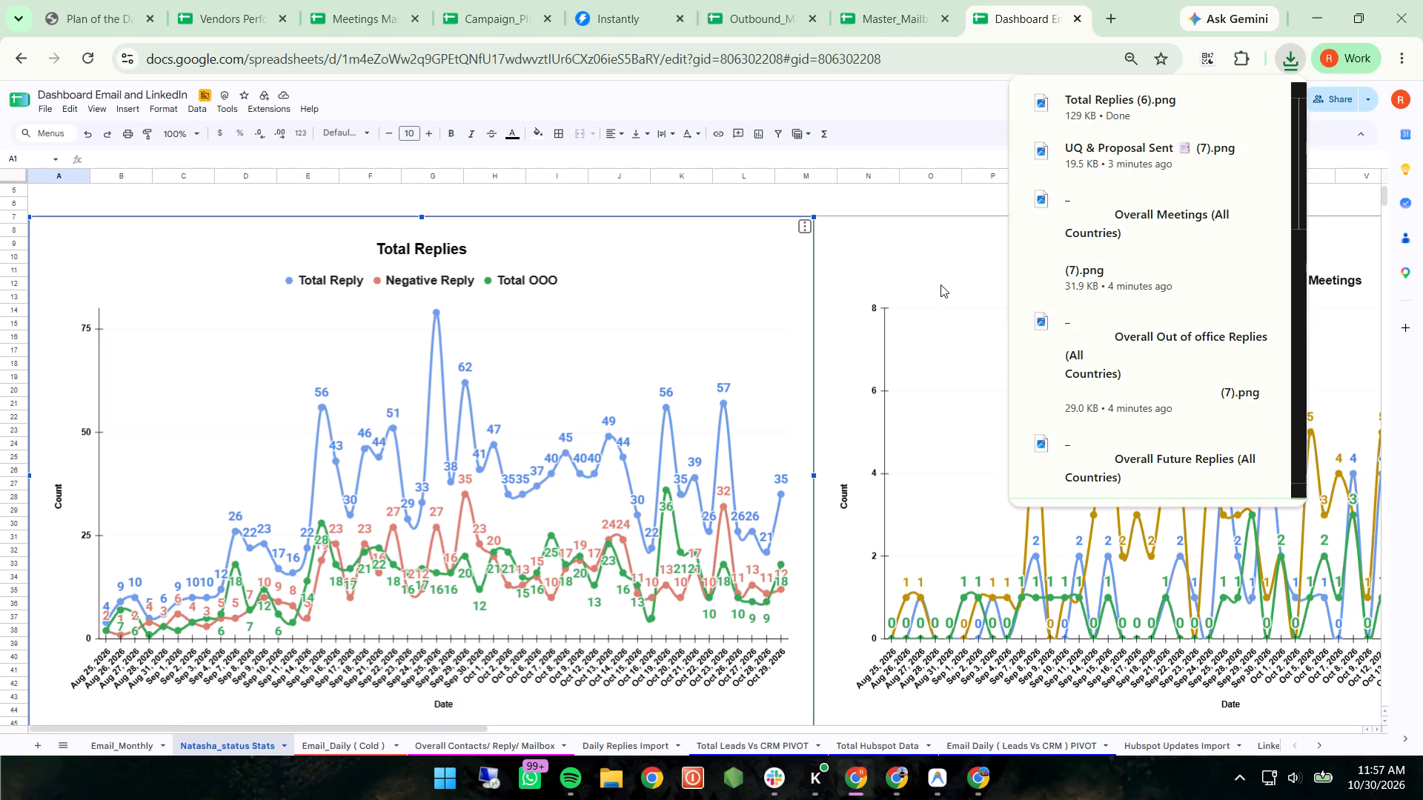
Download the Total Leads chart beside the Total Replies chart as a PNG image.
{"action": "left_click", "coordinate": [944, 404]}
{"action": "scroll", "coordinate": [944, 404], "scroll_direction": "left", "scroll_amount": 4}
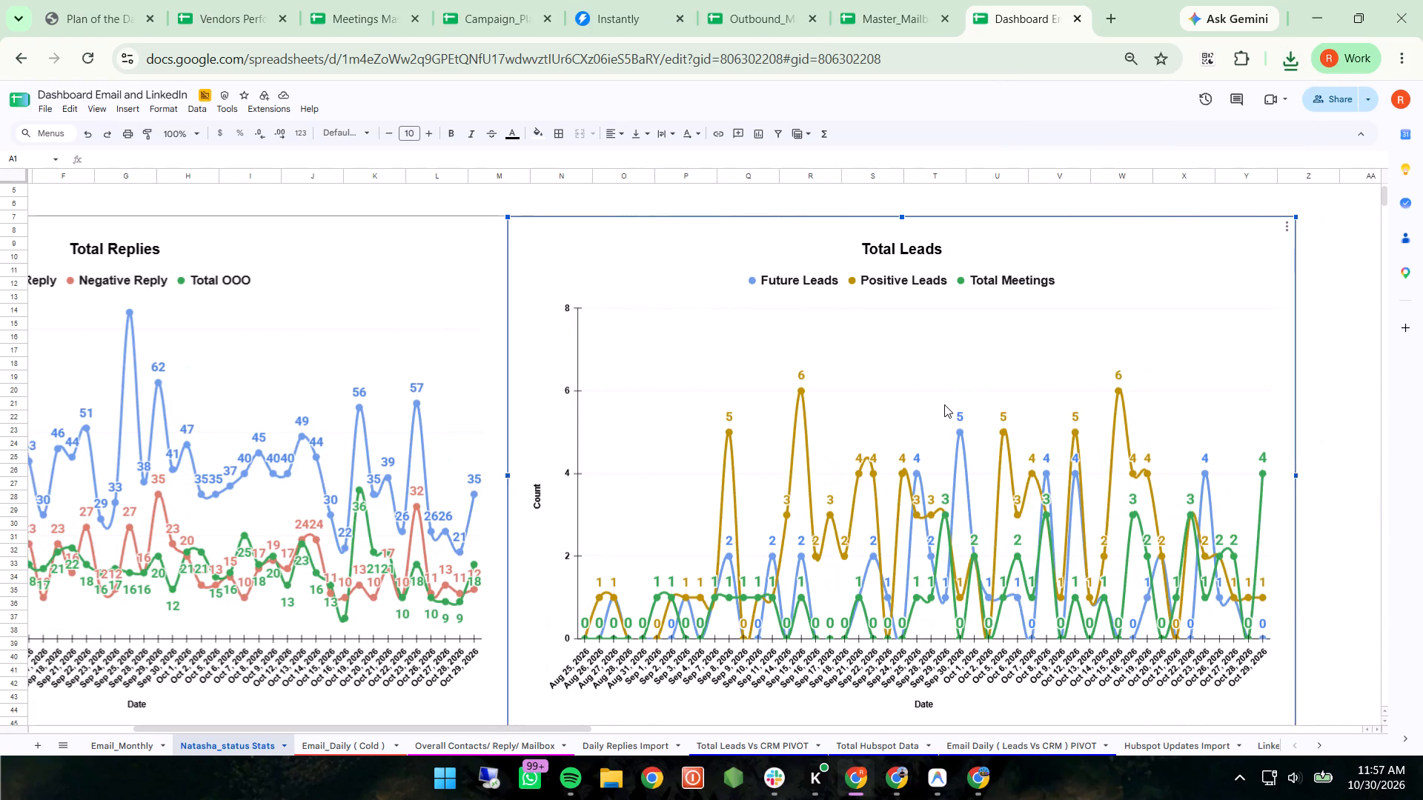
{"action": "left_click", "coordinate": [1258, 230]}
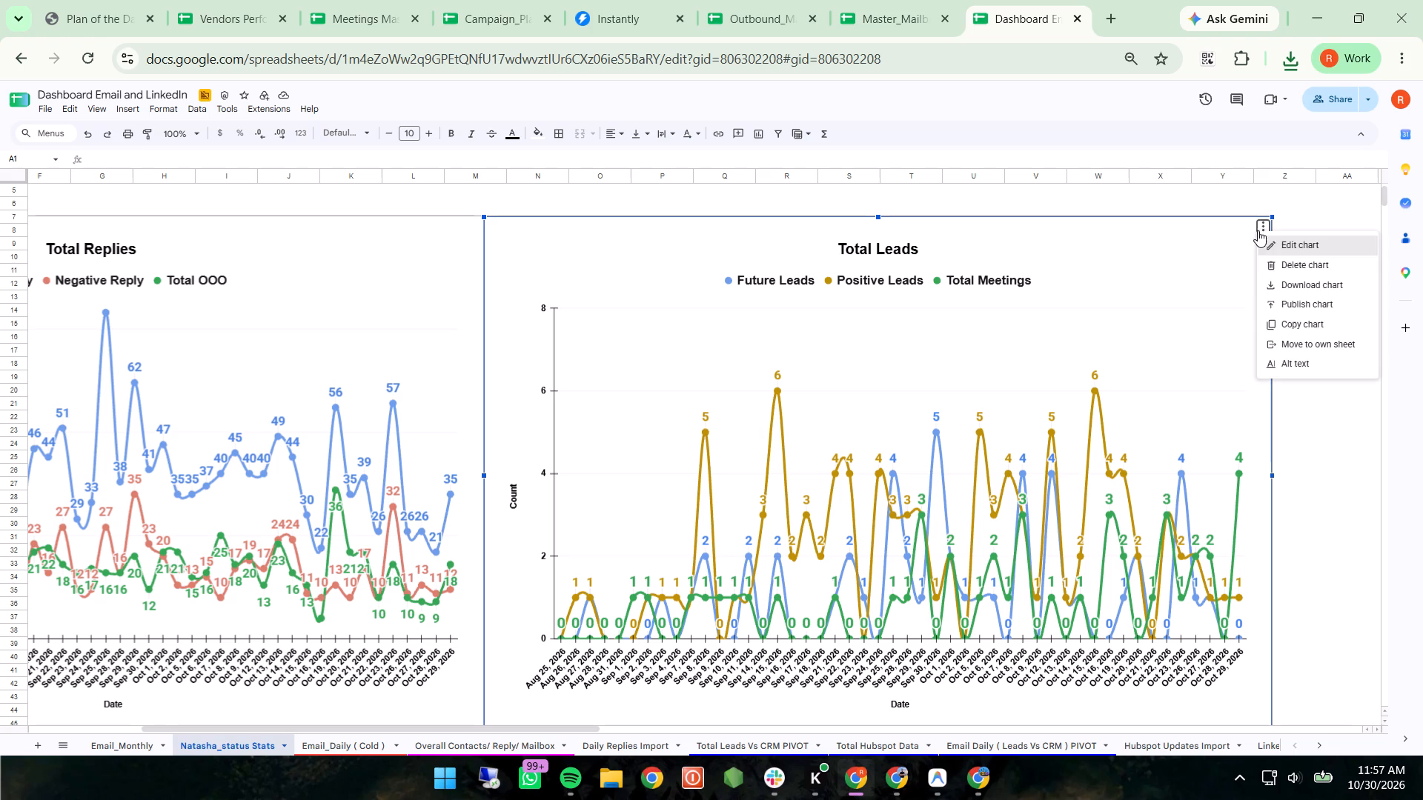
{"action": "left_click", "coordinate": [1223, 290]}
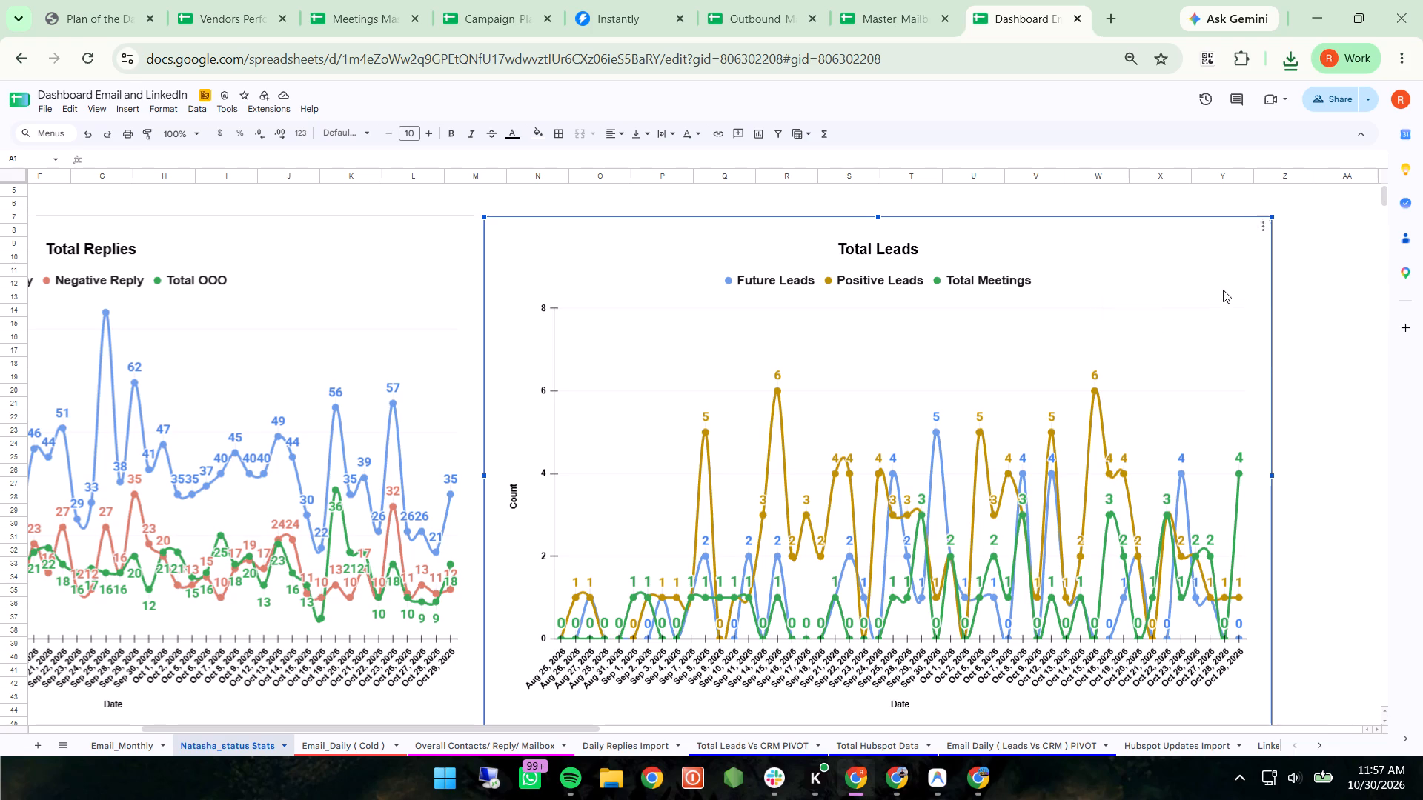
Download the OOO Vs Country chart, further down the Natasha_status Stats sheet, as a PNG image.
{"action": "scroll", "coordinate": [1020, 450], "scroll_direction": "down", "scroll_amount": 3}
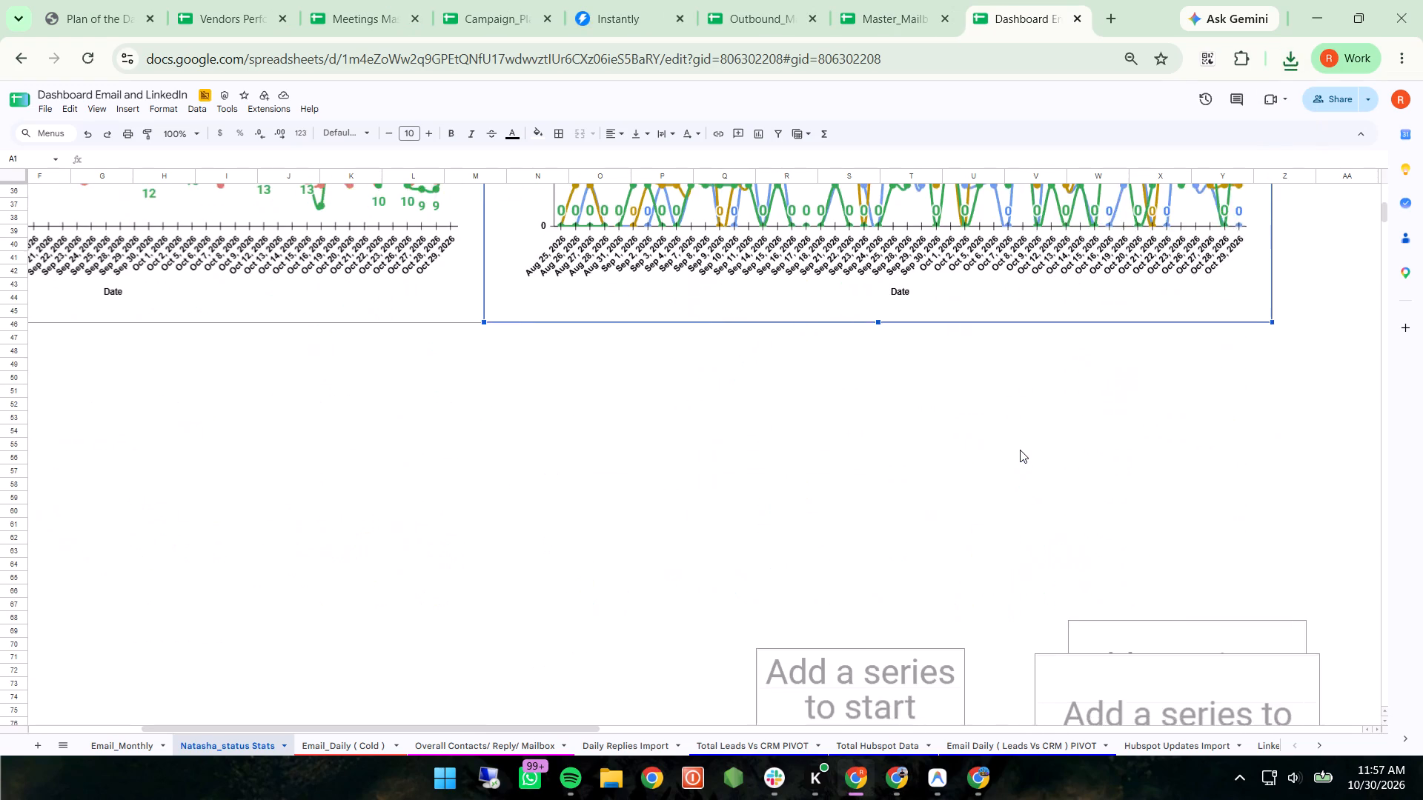
{"action": "scroll", "coordinate": [1020, 450], "scroll_direction": "left", "scroll_amount": 10}
{"action": "left_click", "coordinate": [792, 453]}
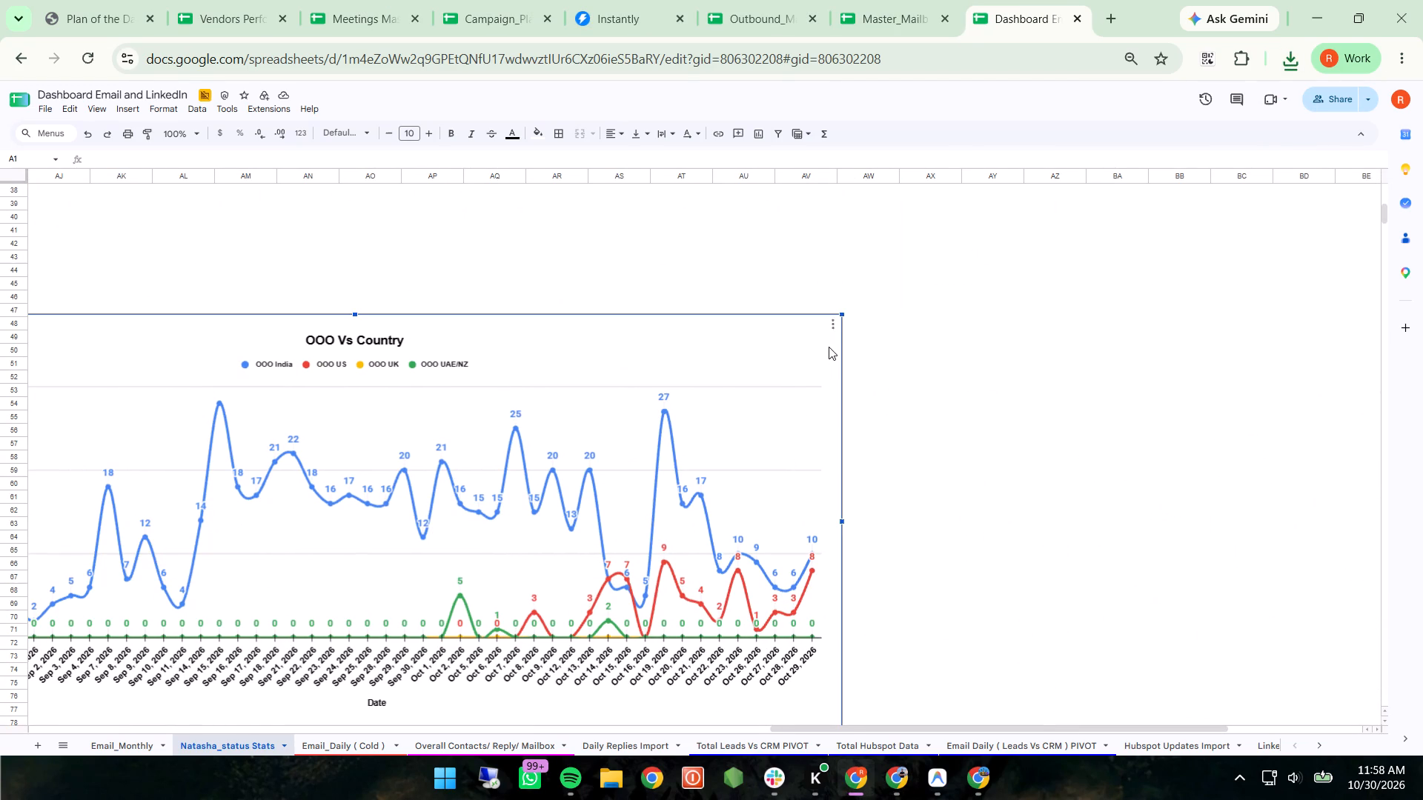
{"action": "left_click_drag", "start_coordinate": [829, 328], "coordinate": [884, 378]}
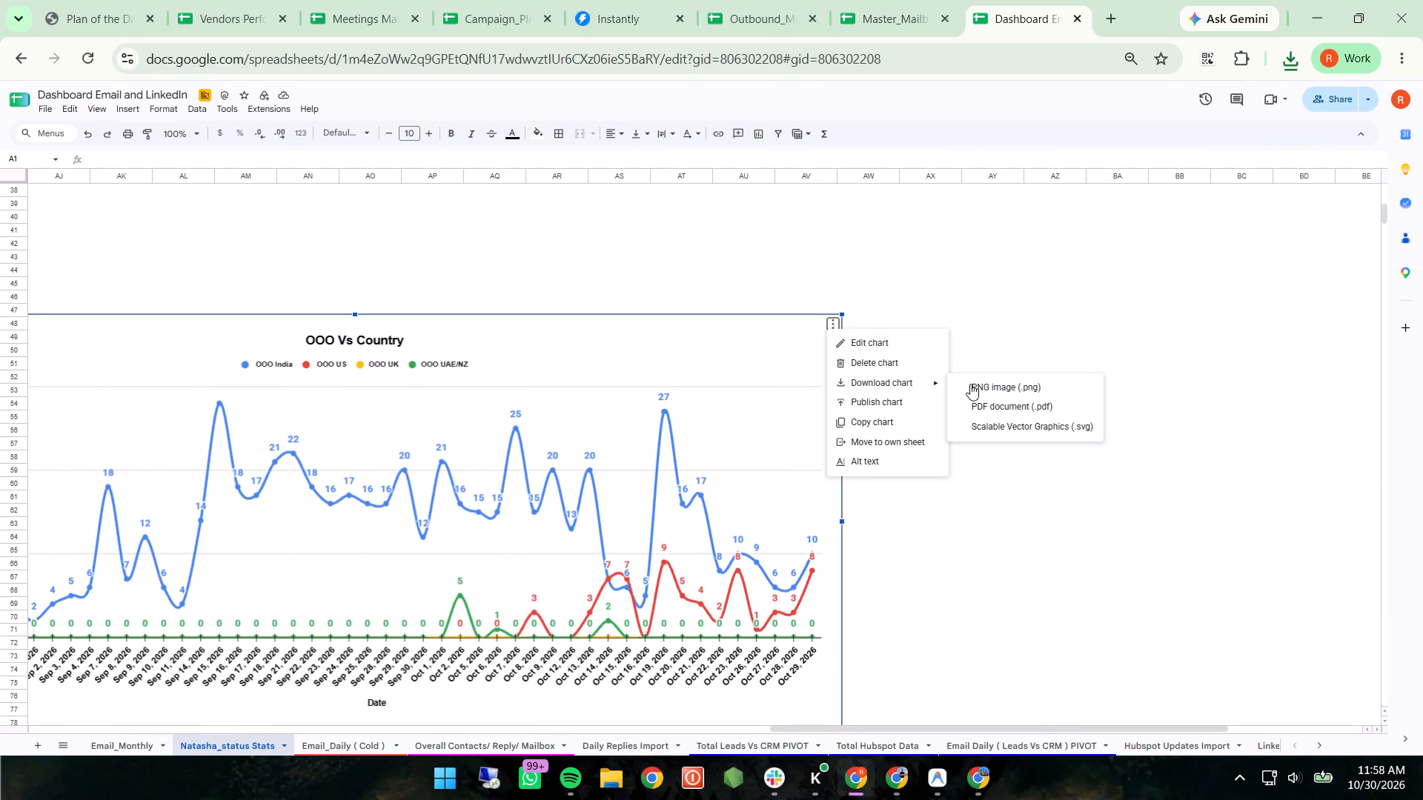
{"action": "left_click", "coordinate": [979, 384]}
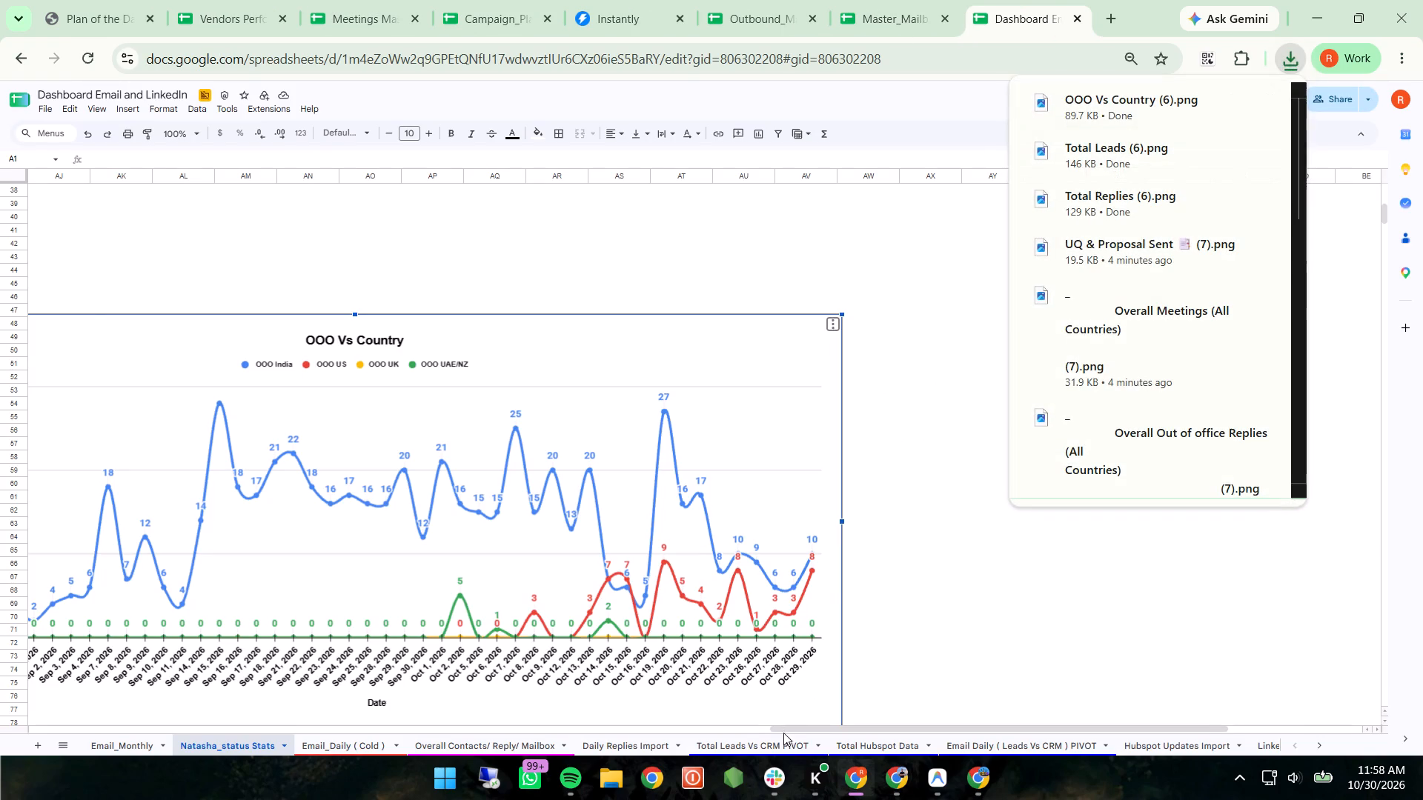
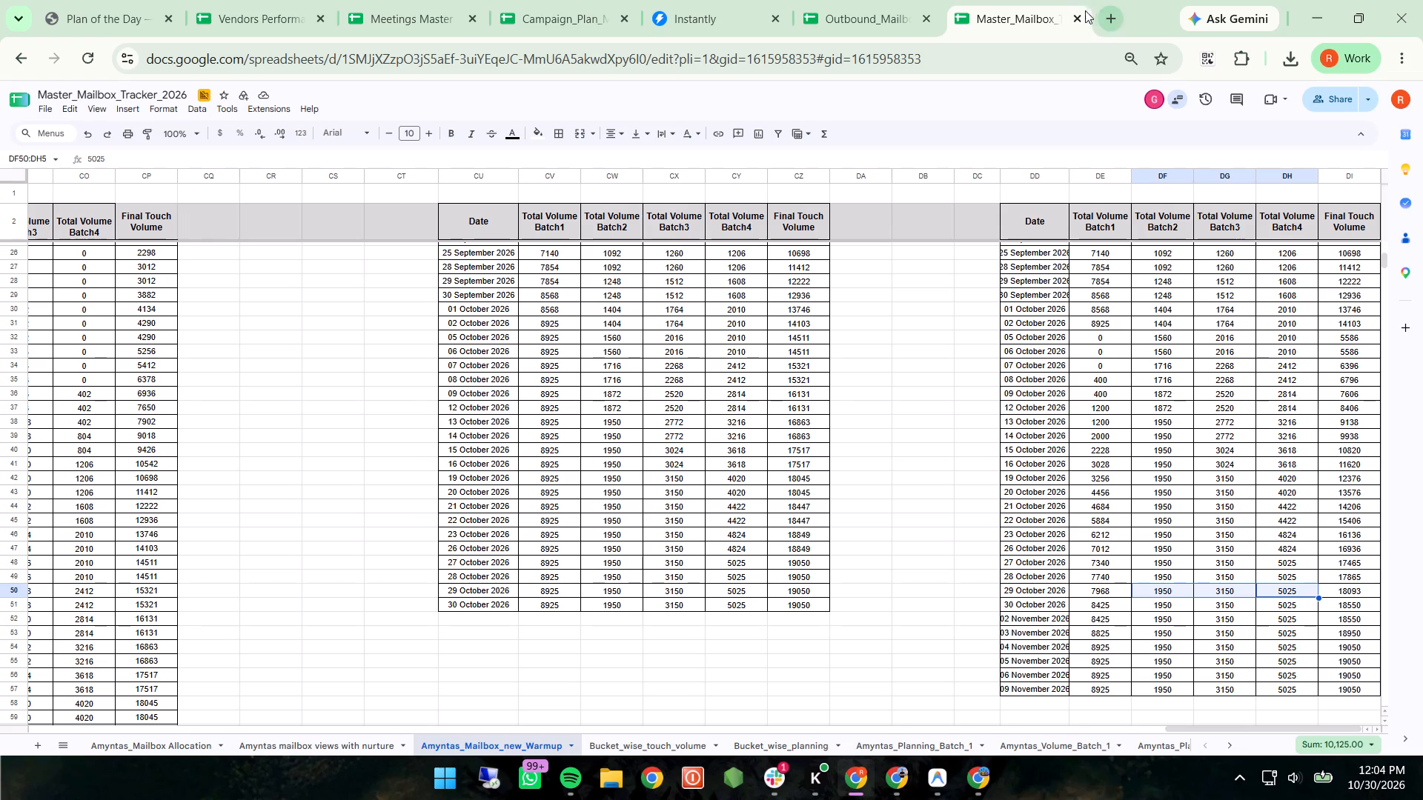
Close the Master_Mailbox_Tracker_2026 tab and open the copied Dashboard Email and LinkedIn report link in a new tab, on the first Instantly Meeting Stats page.
{"action": "left_click", "coordinate": [1078, 13]}
{"action": "left_click", "coordinate": [1107, 19]}
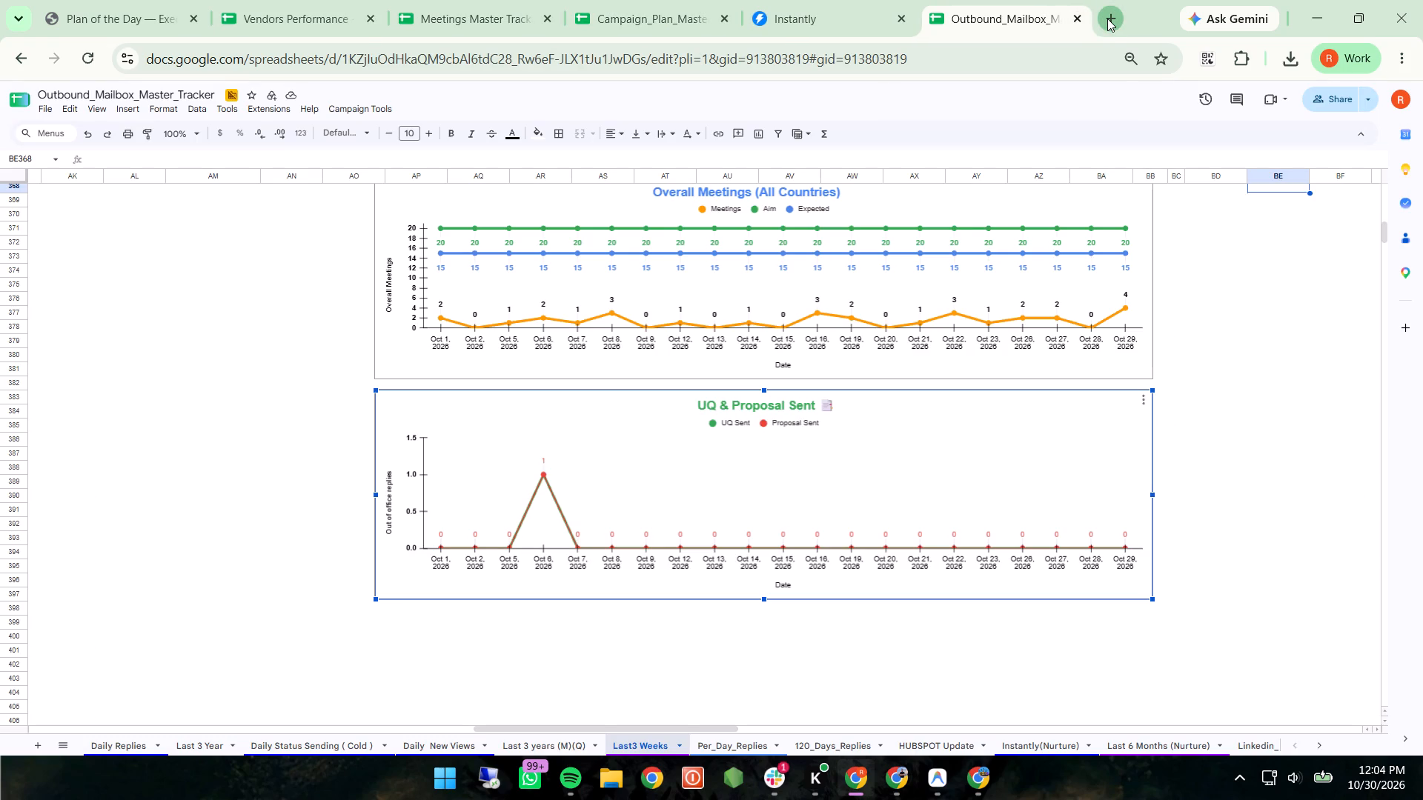
{"action": "key", "text": "ctrl+v"}
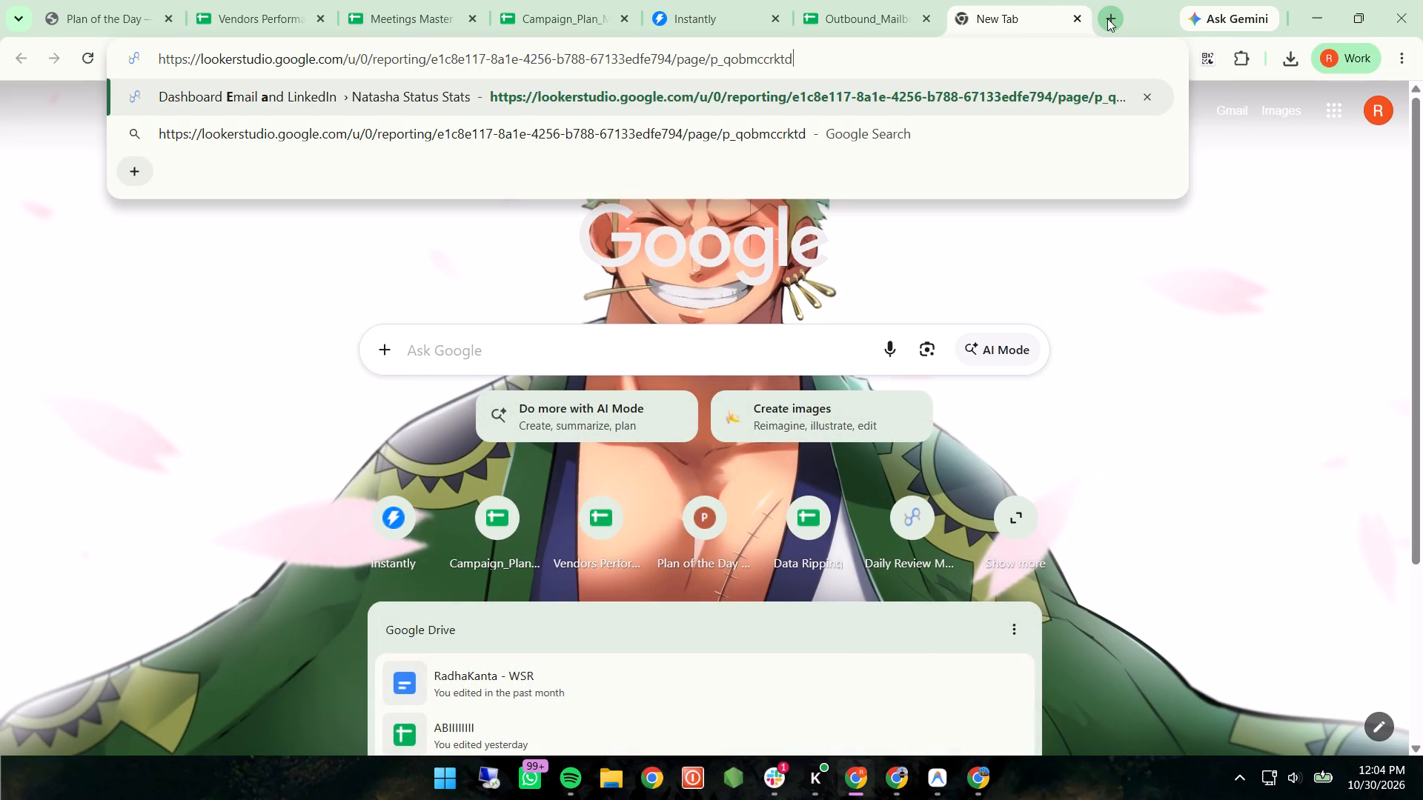
{"action": "key", "text": "Return"}
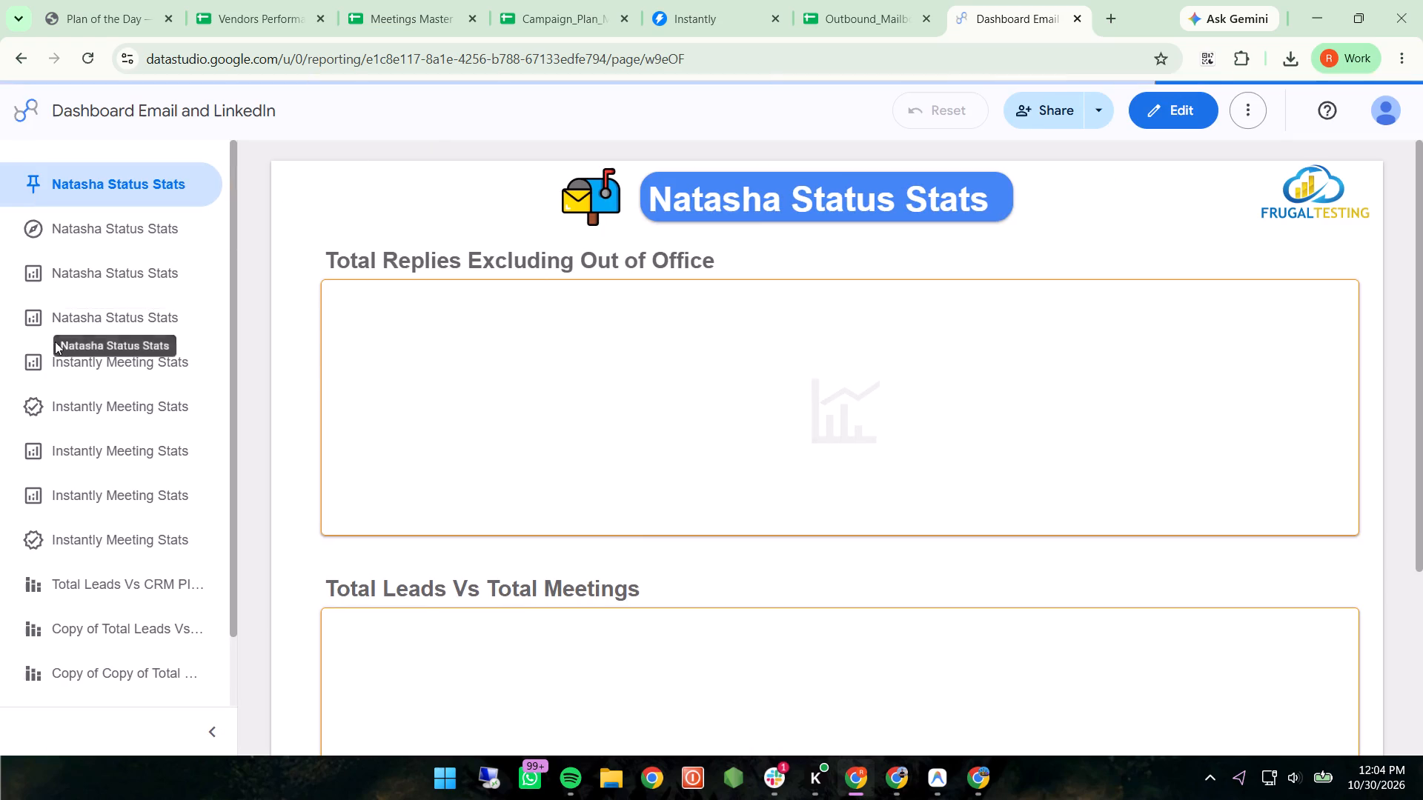
{"action": "left_click", "coordinate": [87, 364]}
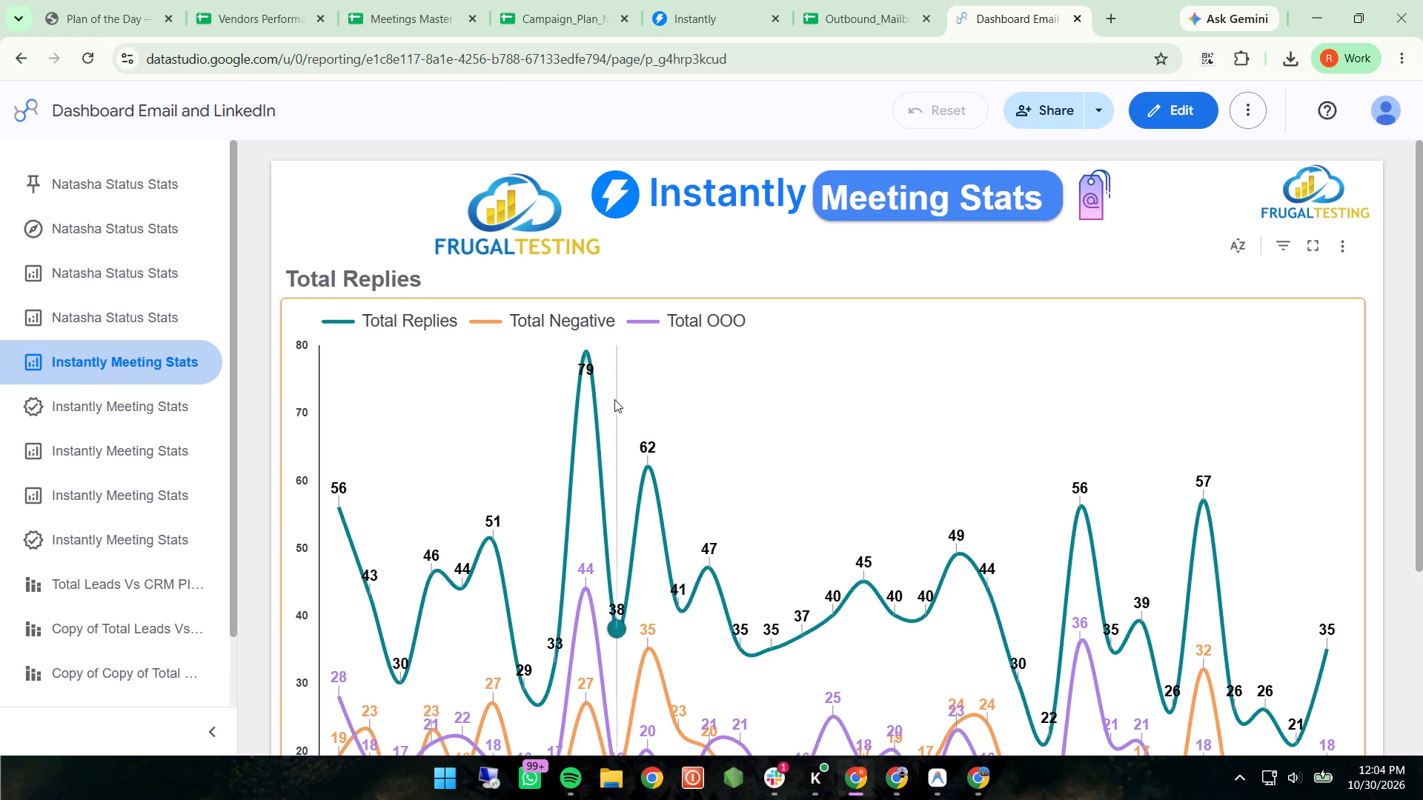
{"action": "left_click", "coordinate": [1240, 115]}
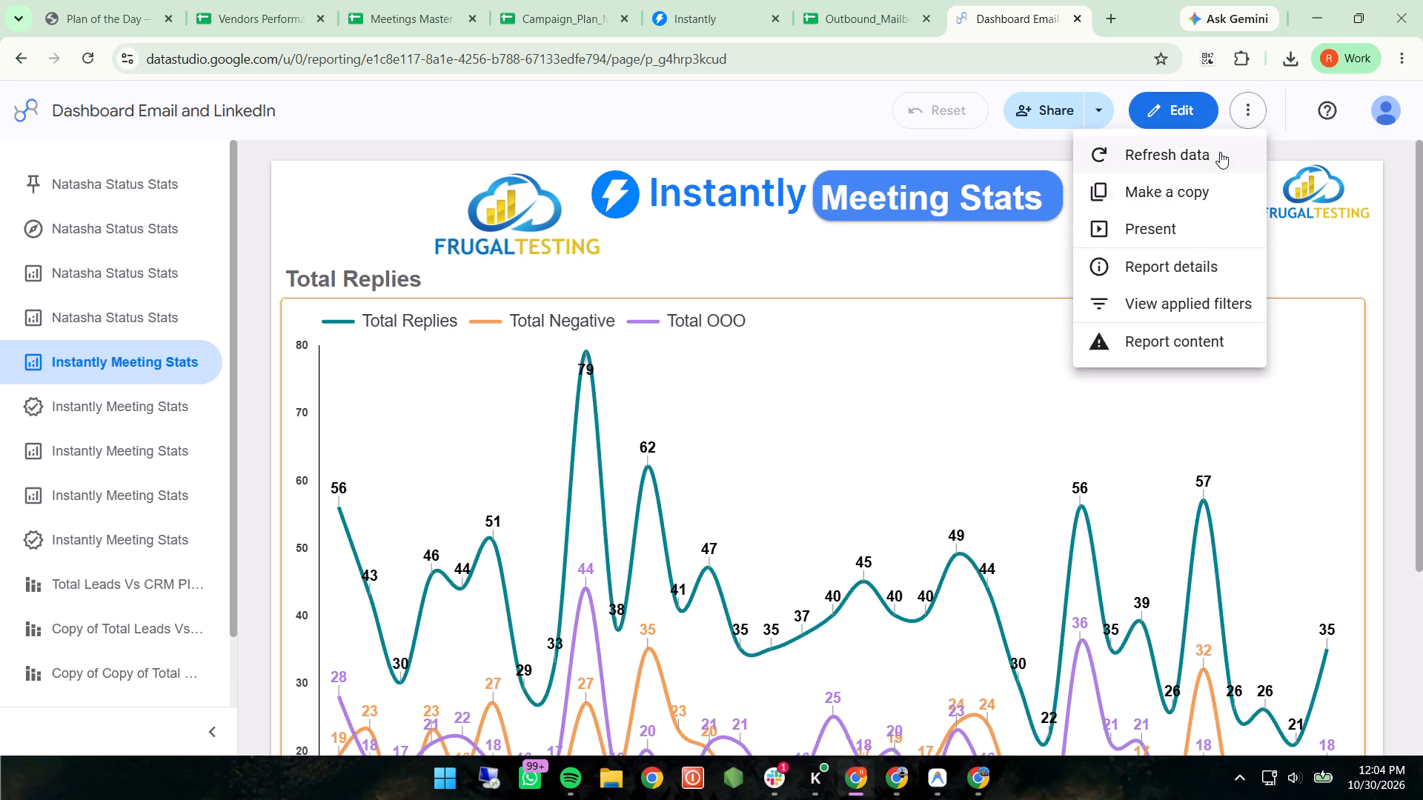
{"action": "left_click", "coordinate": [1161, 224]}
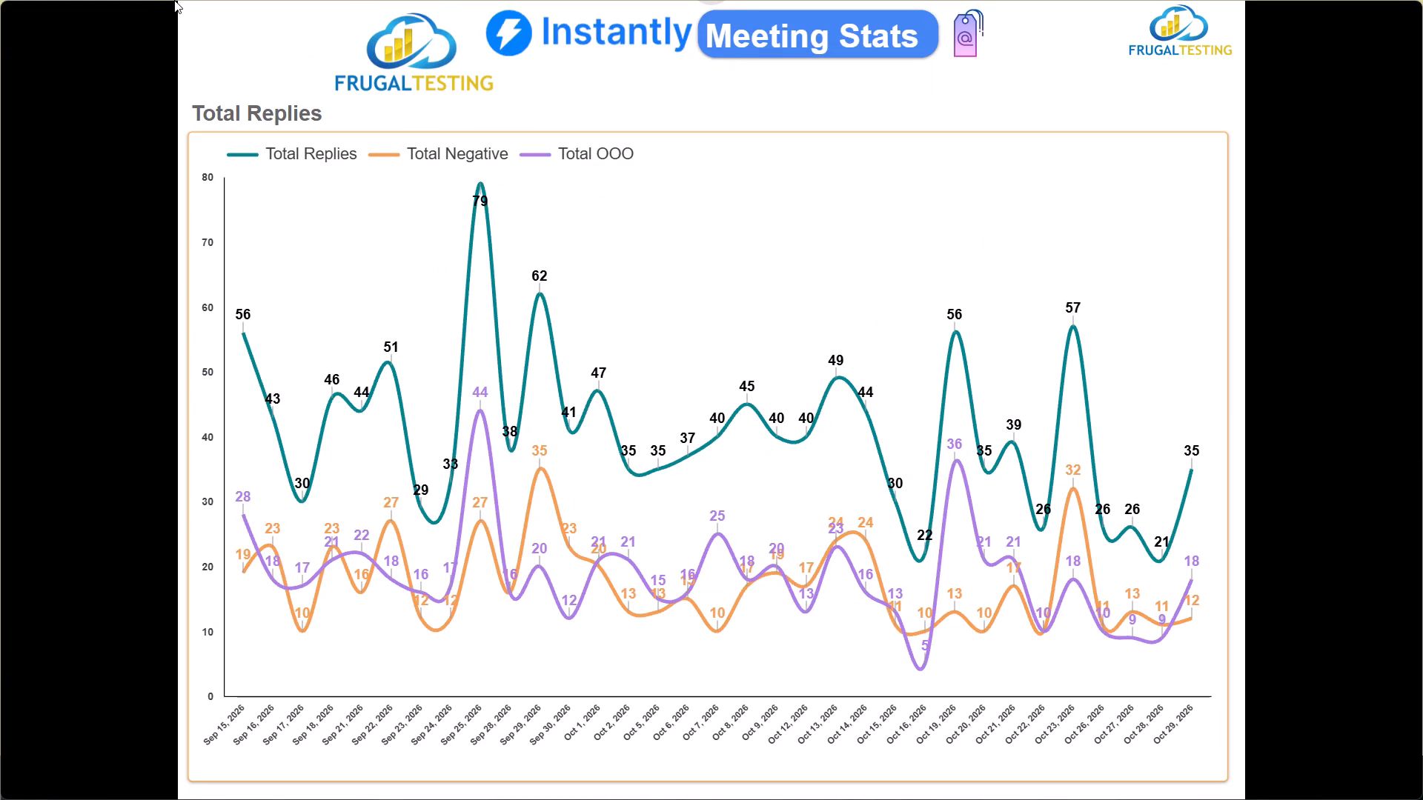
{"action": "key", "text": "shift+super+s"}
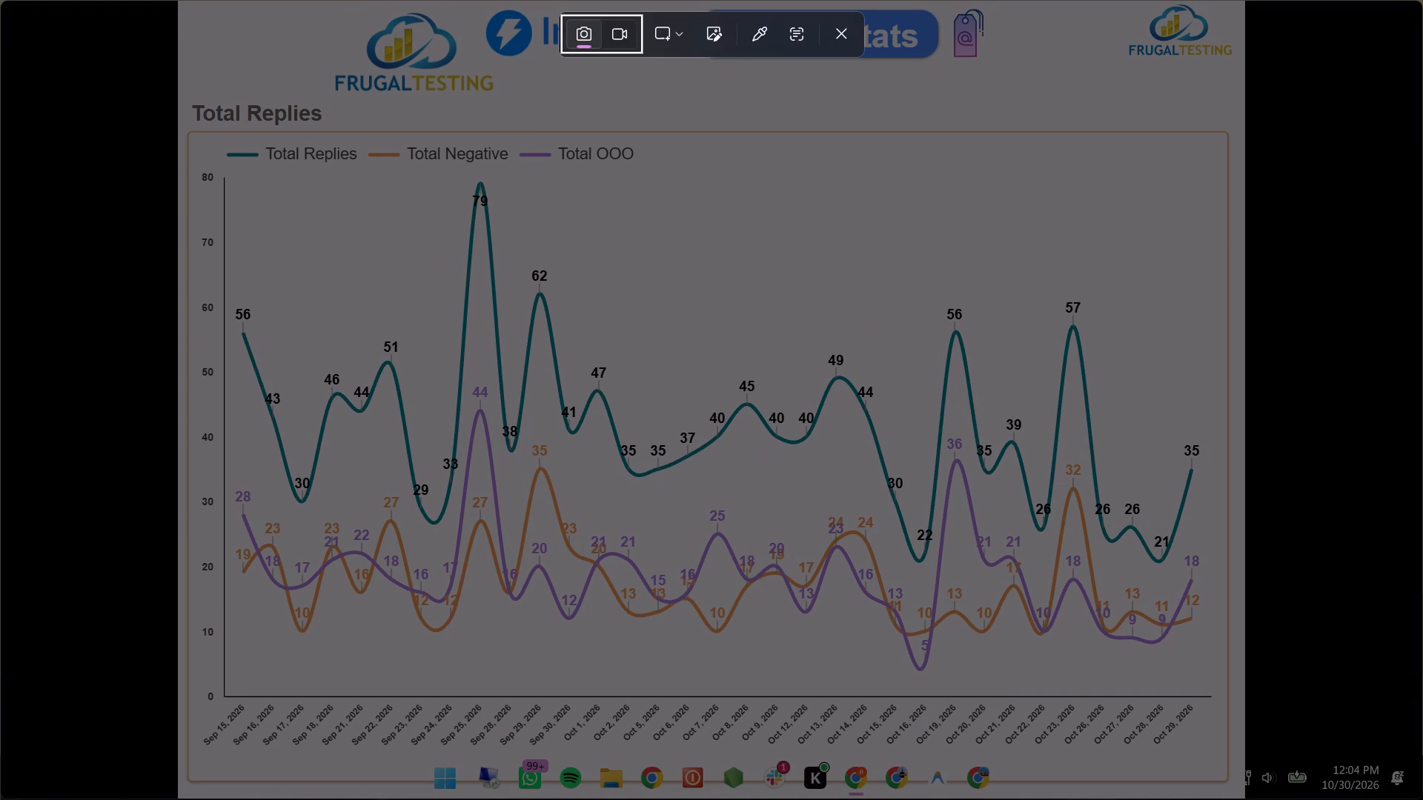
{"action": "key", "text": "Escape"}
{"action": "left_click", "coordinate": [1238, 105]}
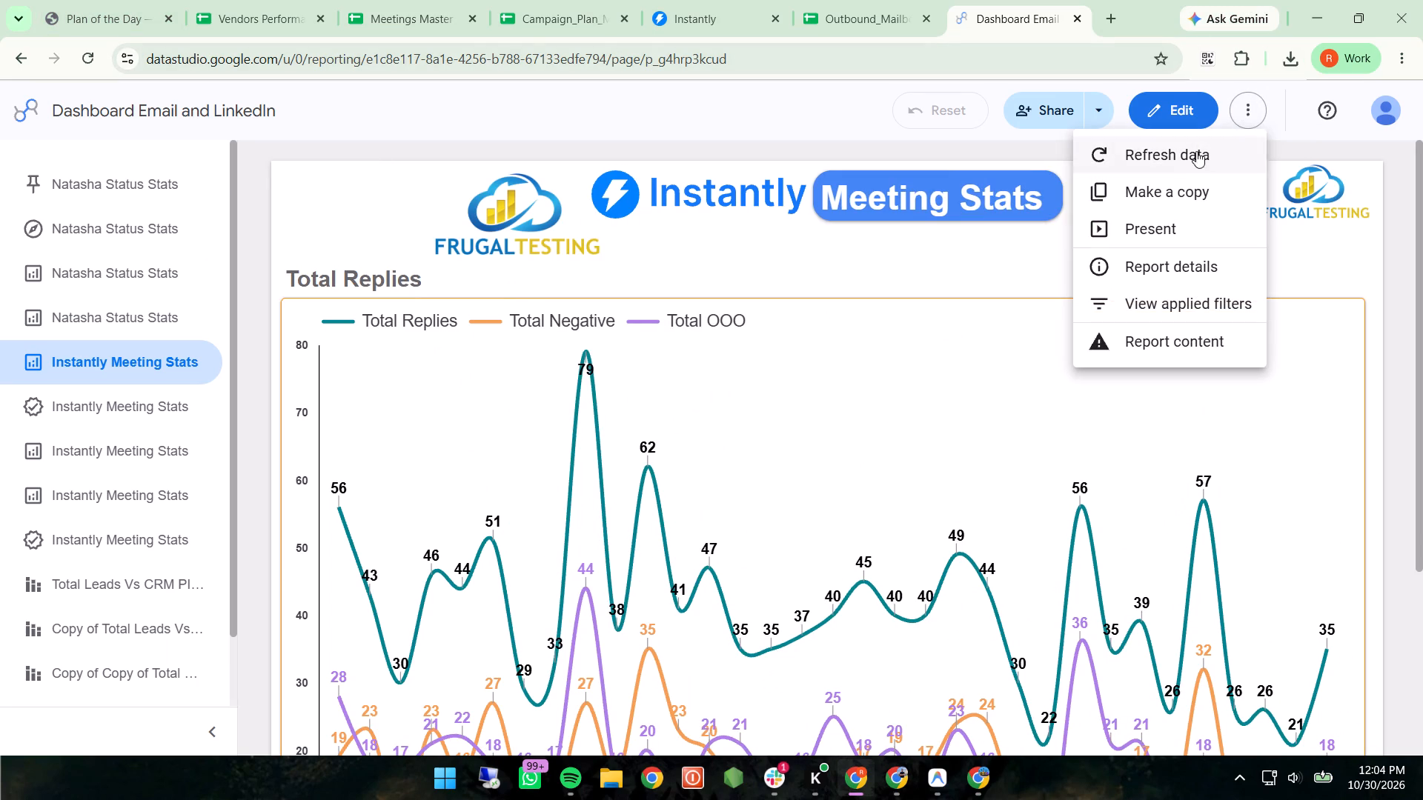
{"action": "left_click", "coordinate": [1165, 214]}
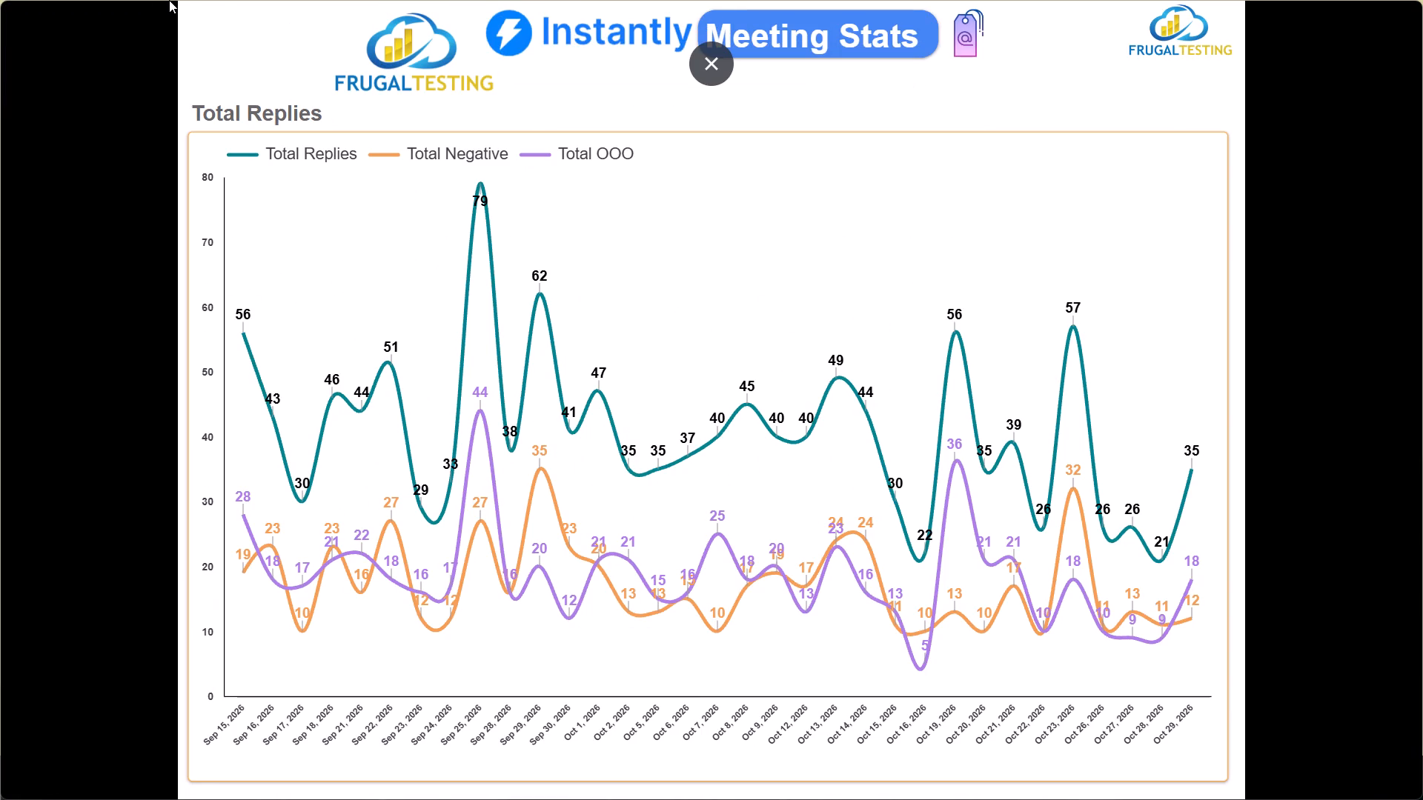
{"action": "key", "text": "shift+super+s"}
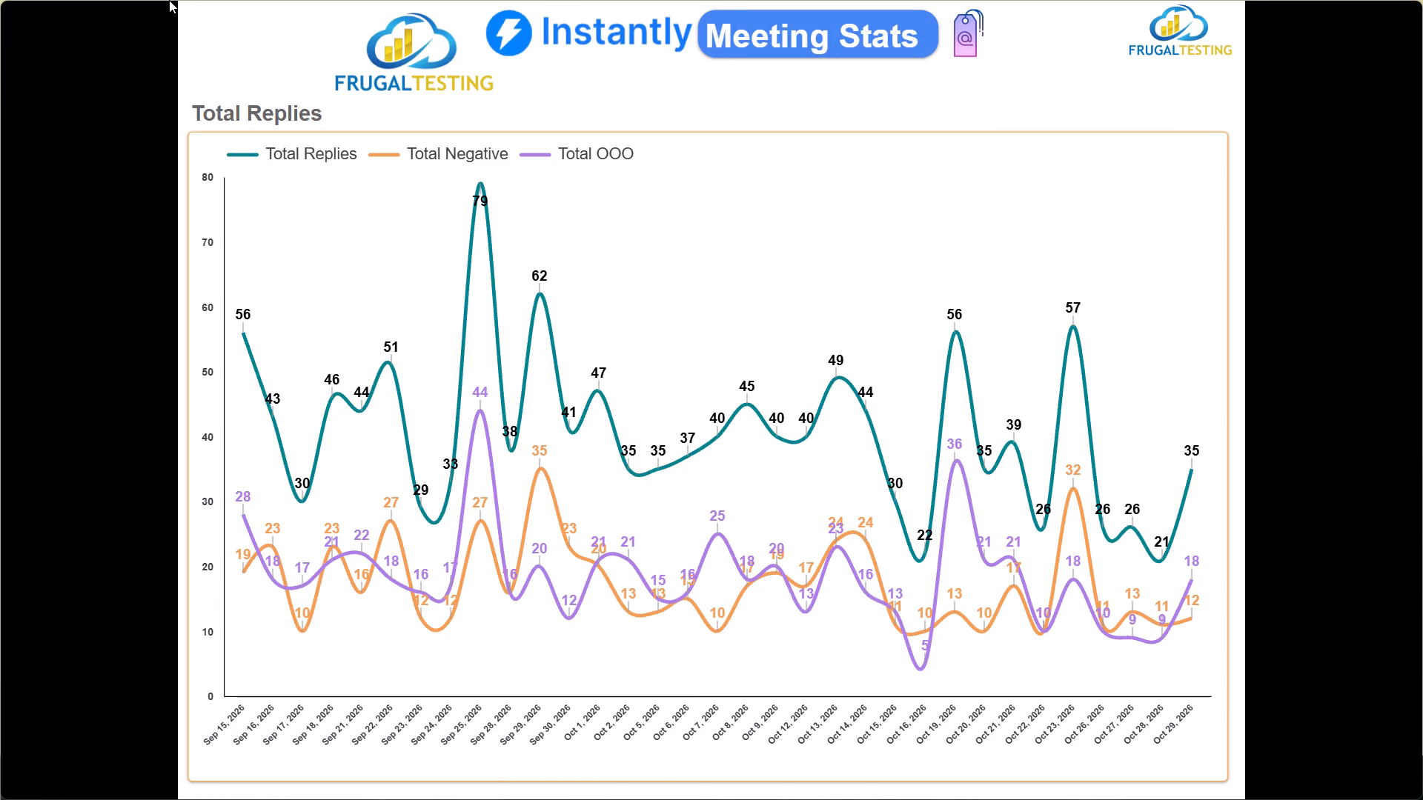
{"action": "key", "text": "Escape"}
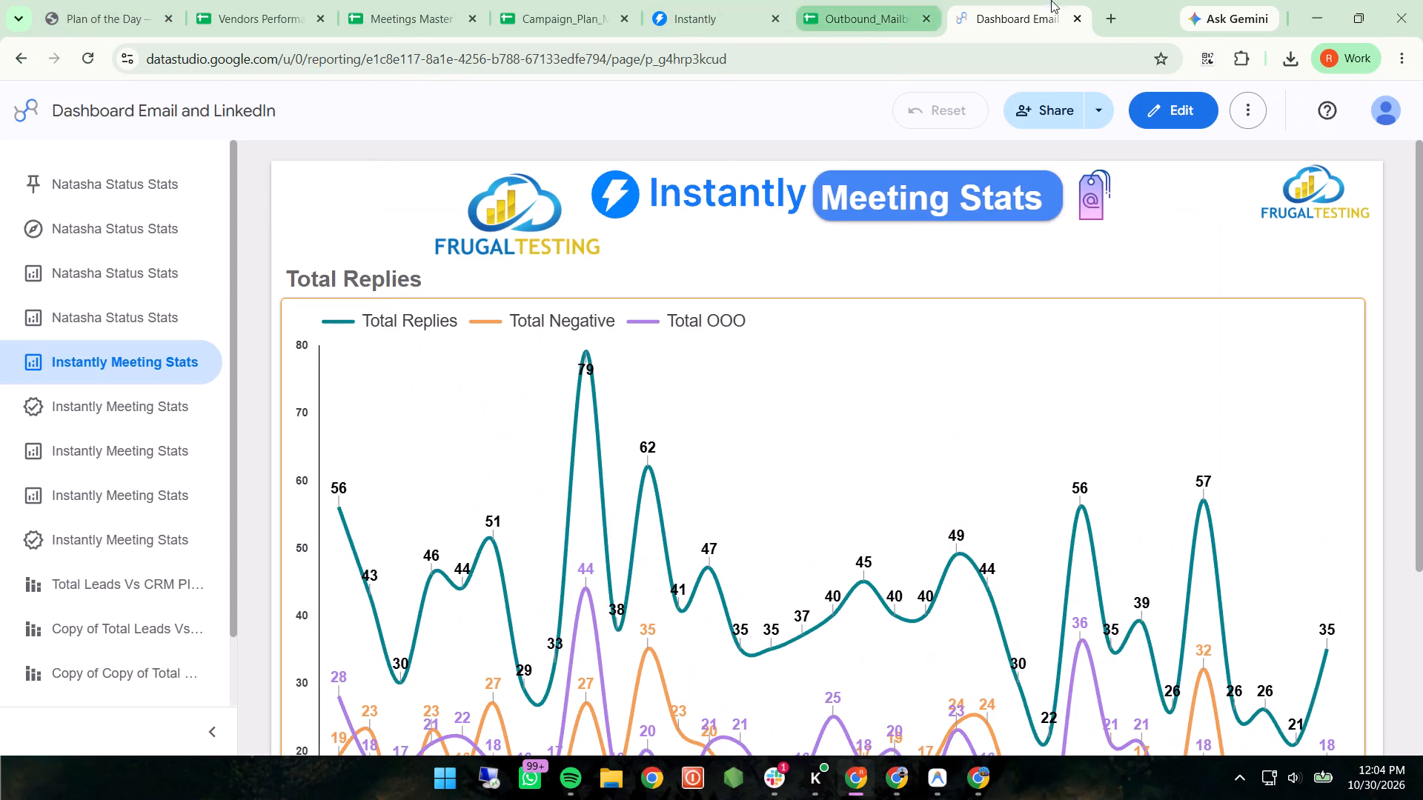
Present the Instantly Meeting Stats page full screen, capture a screenshot of the whole page with its Total Replies chart, and exit the presentation.
{"action": "left_click", "coordinate": [1255, 103]}
{"action": "left_click", "coordinate": [1150, 221]}
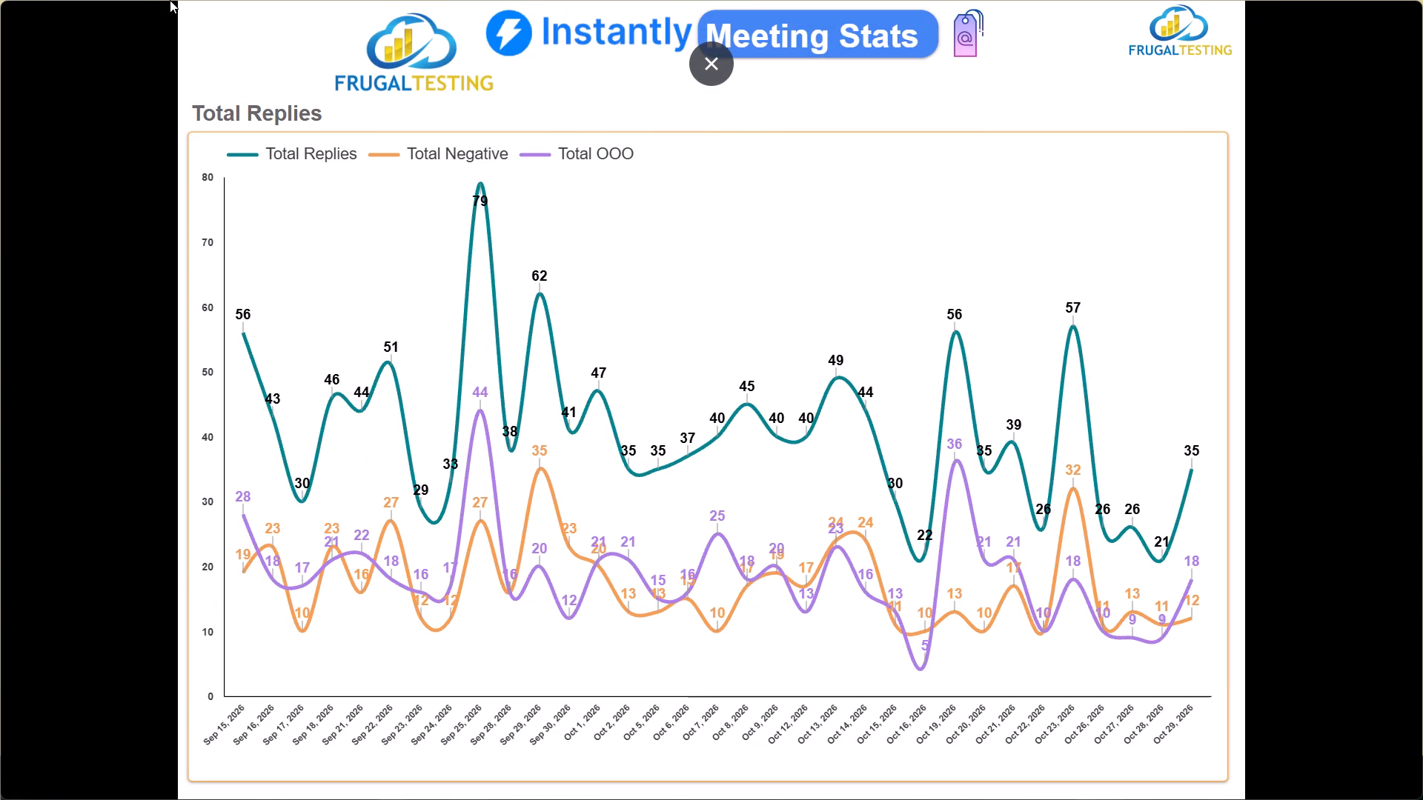
{"action": "key", "text": "shift+super+s"}
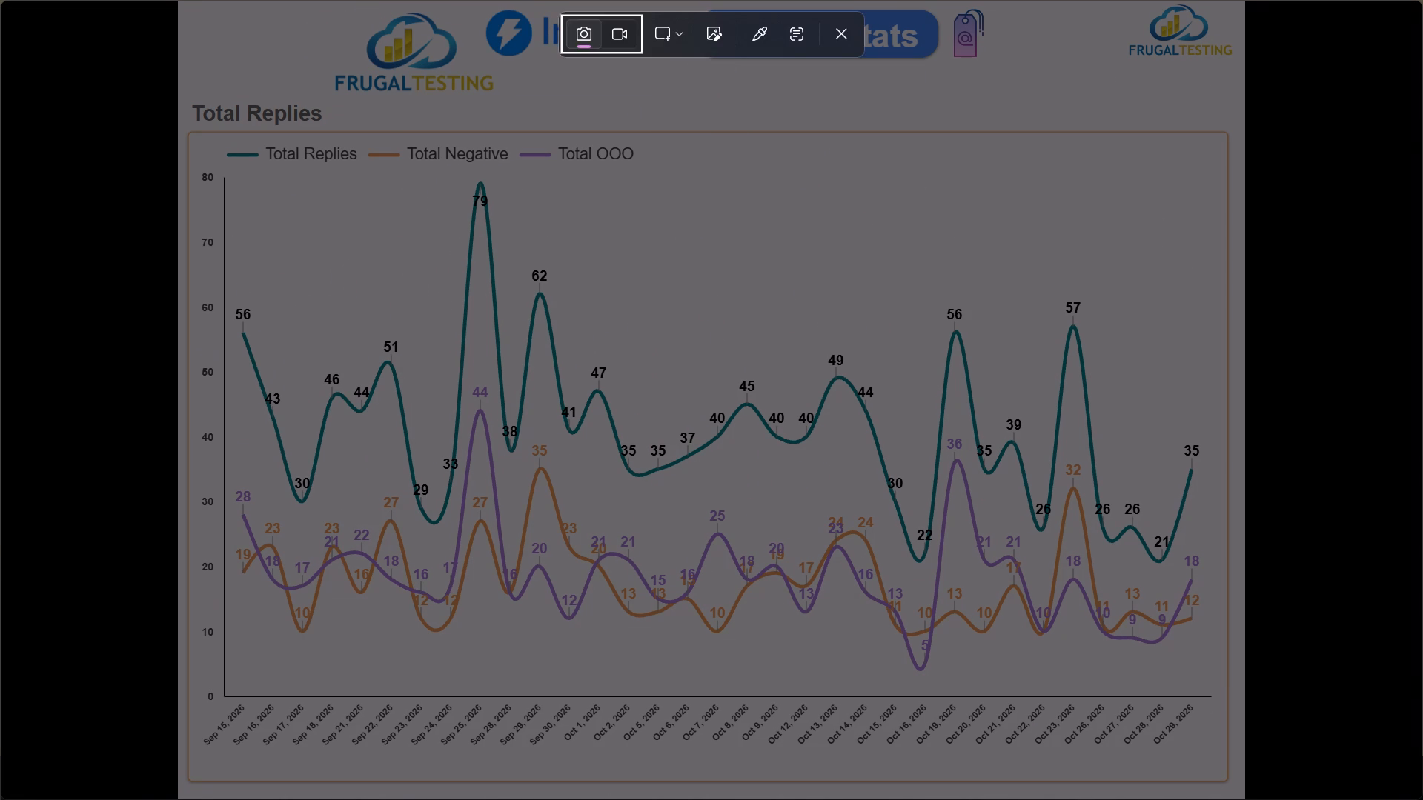
{"action": "left_click_drag", "start_coordinate": [178, 0], "coordinate": [1031, 799]}
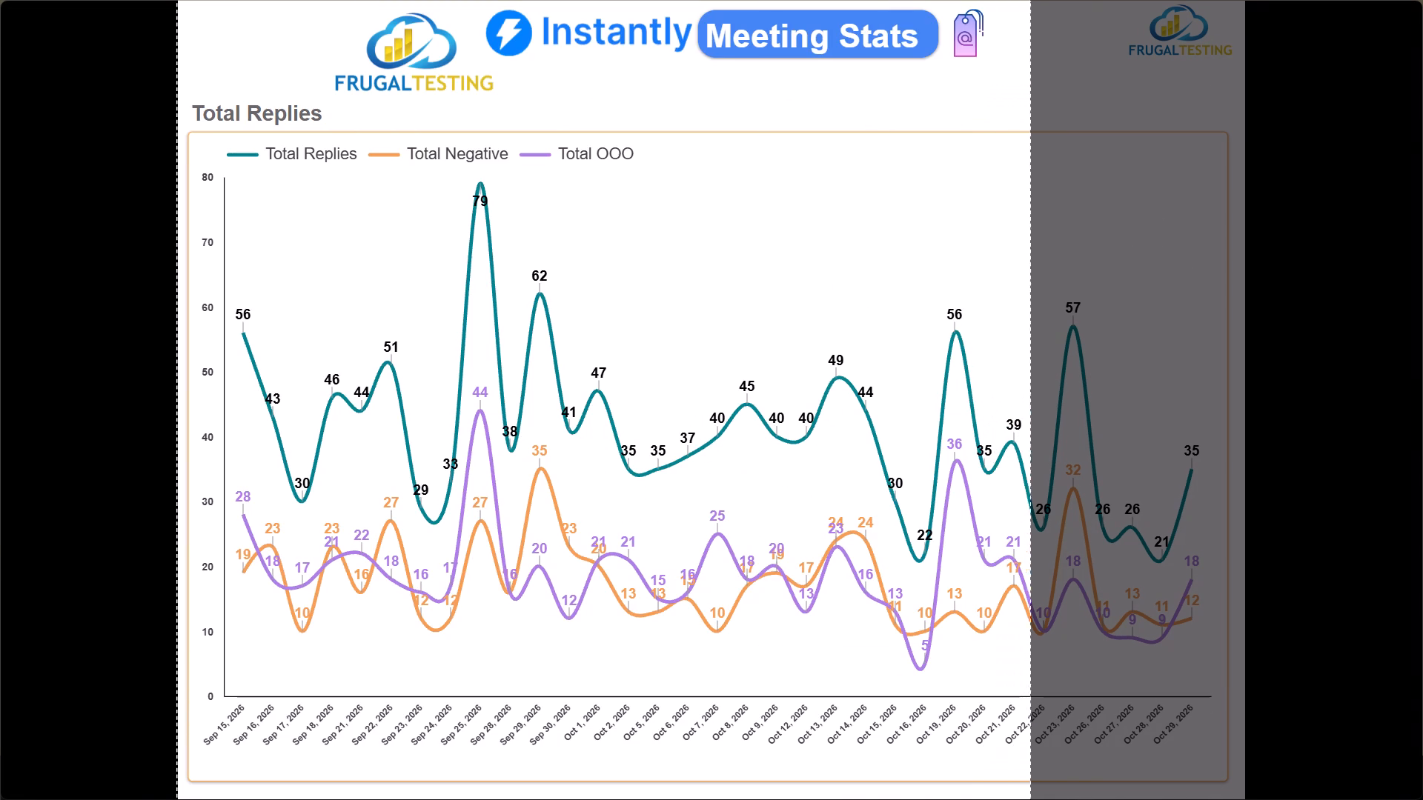
{"action": "left_click_drag", "start_coordinate": [1031, 799], "coordinate": [1254, 799]}
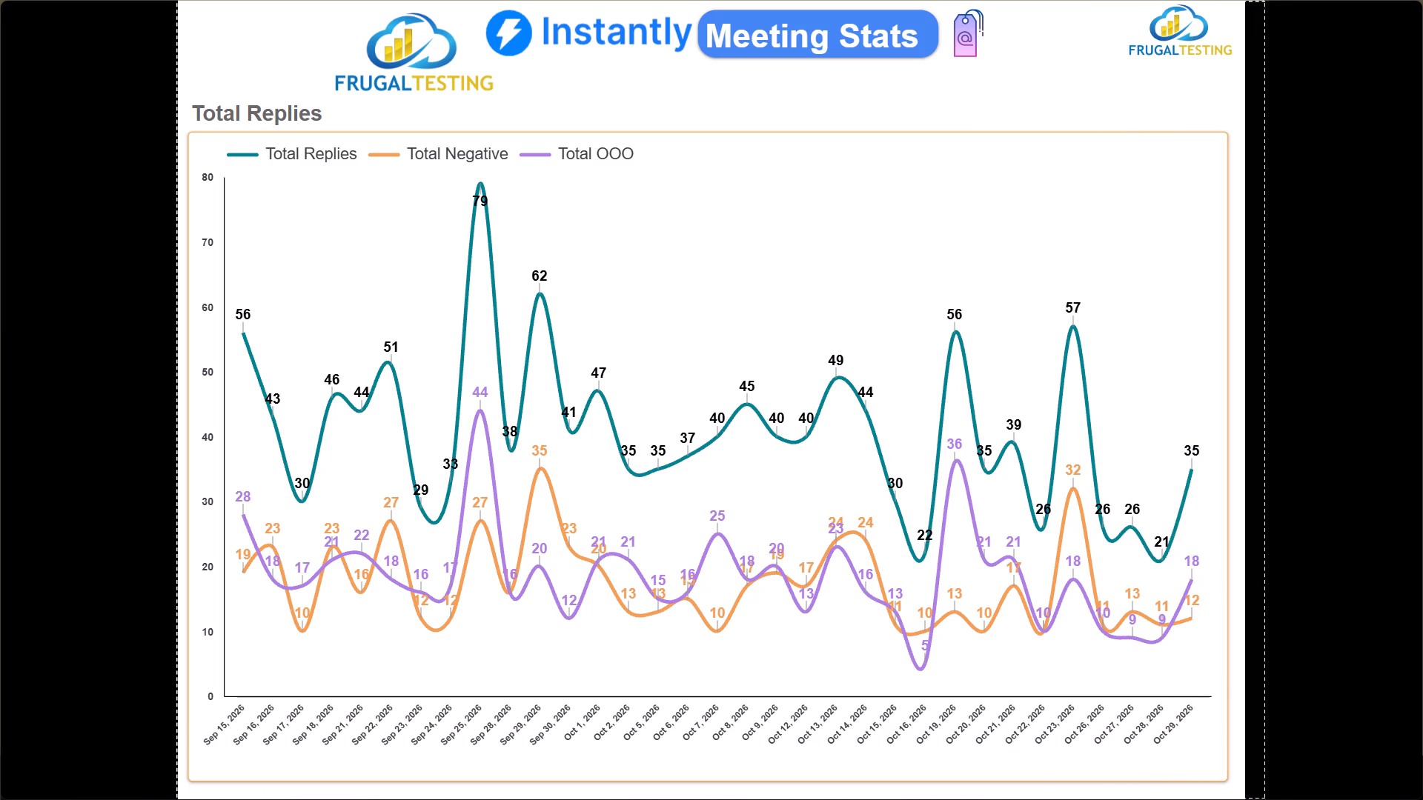
{"action": "left_click_drag", "start_coordinate": [1254, 799], "coordinate": [1247, 799]}
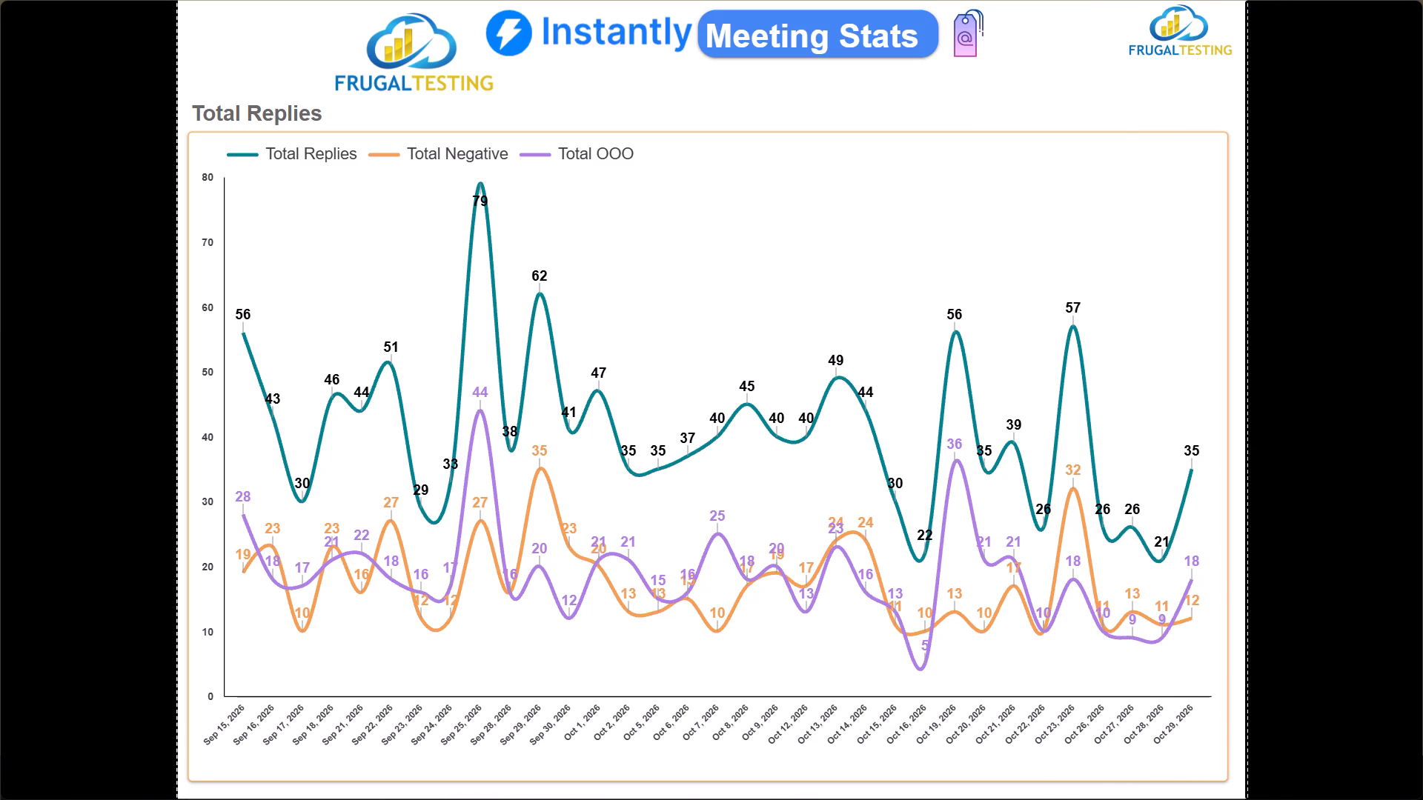
{"action": "left_click_drag", "start_coordinate": [1247, 799], "coordinate": [1244, 796]}
{"action": "key", "text": "Escape"}
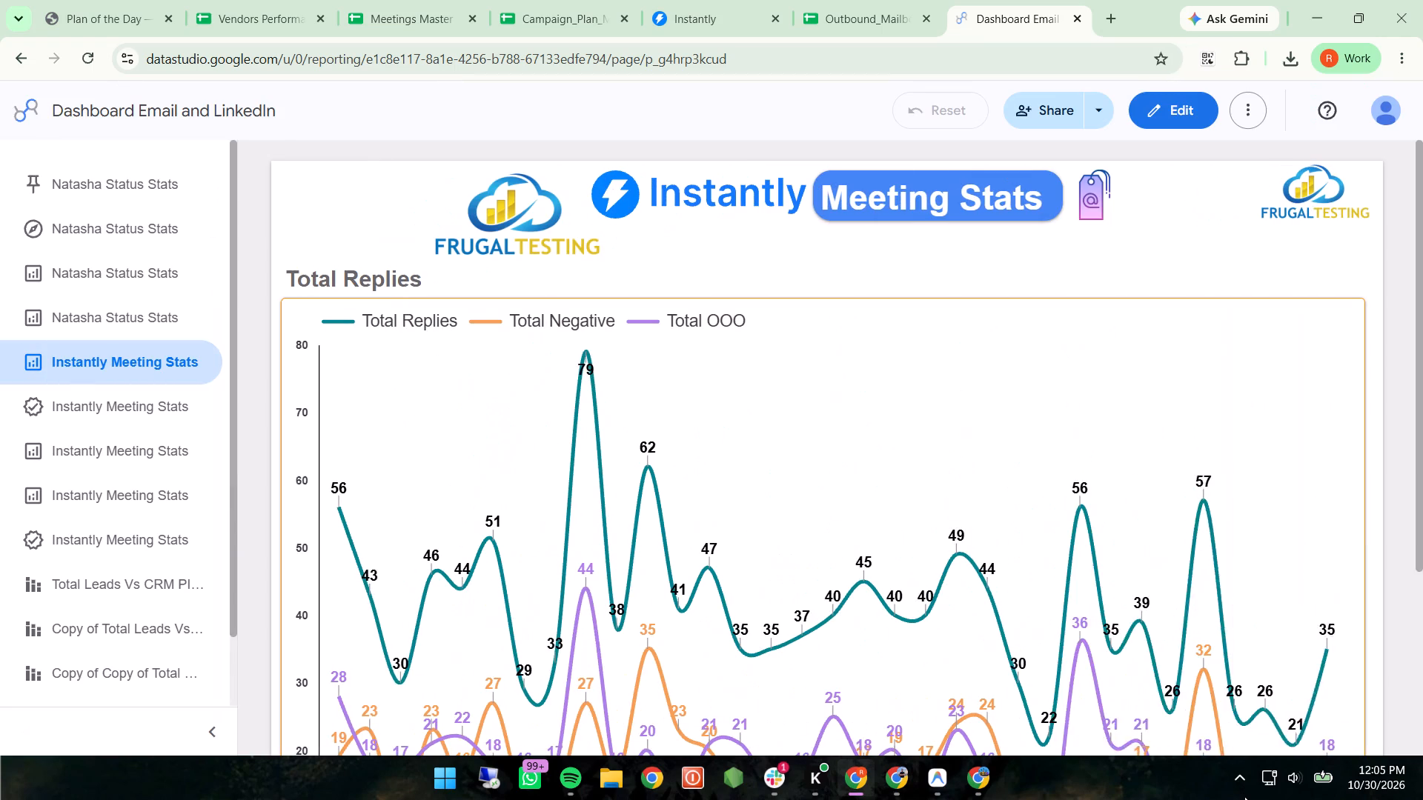
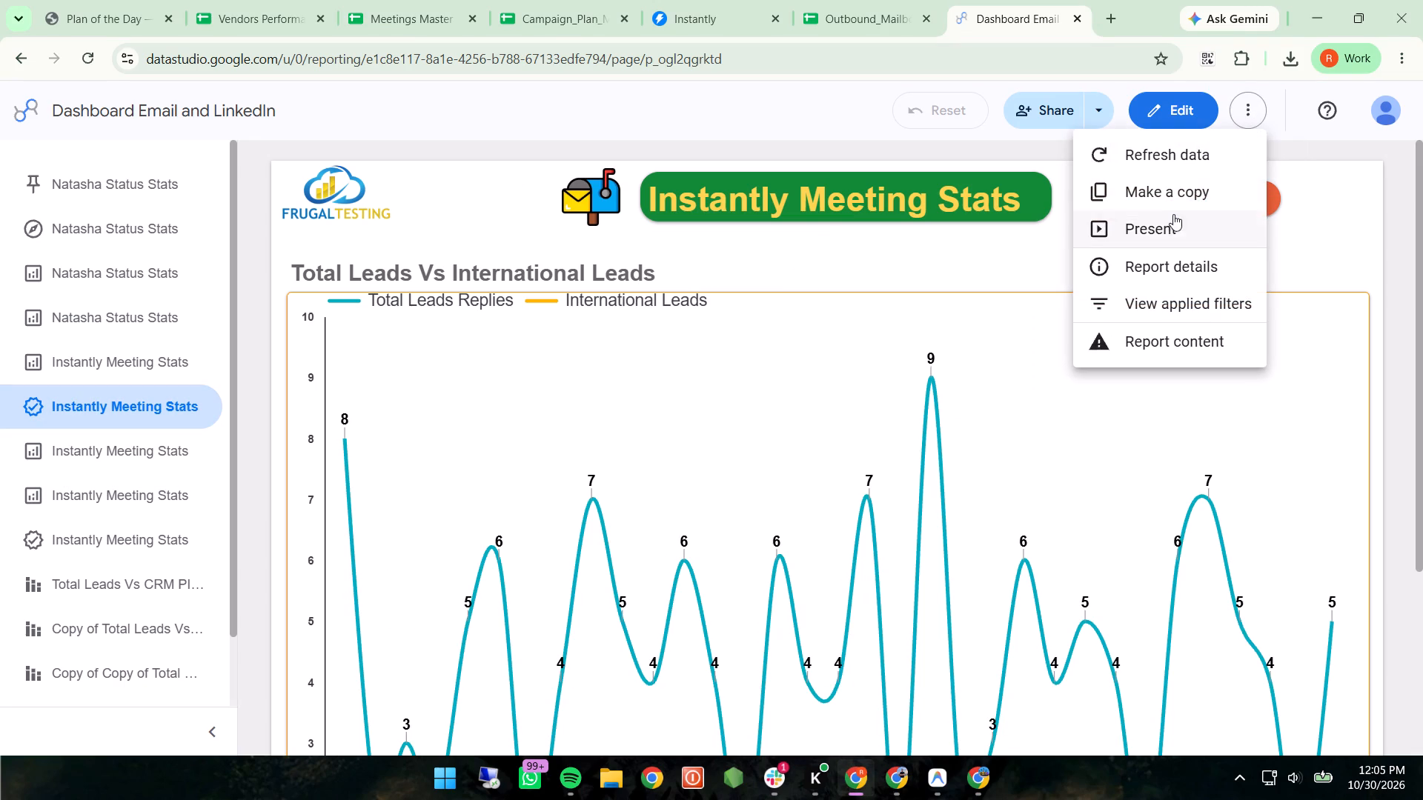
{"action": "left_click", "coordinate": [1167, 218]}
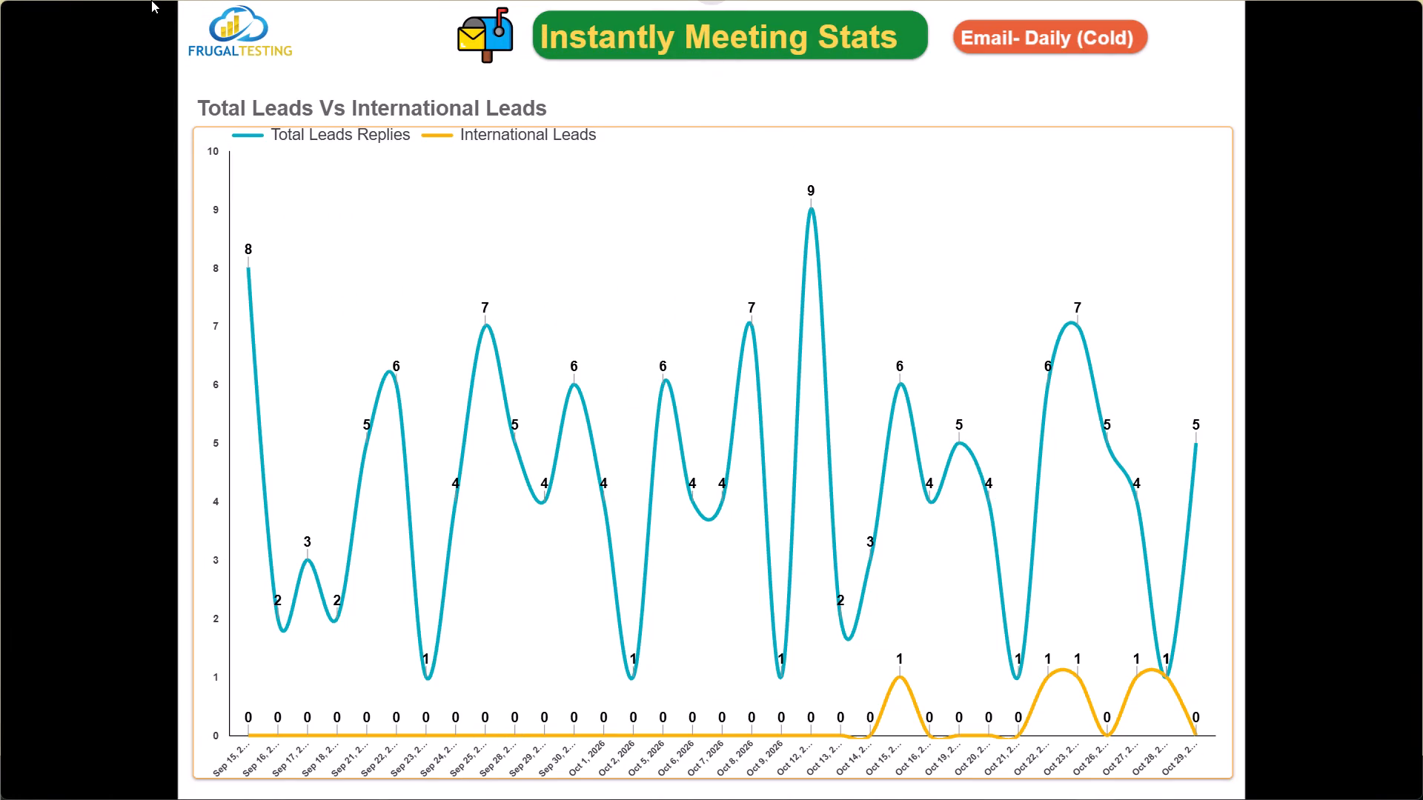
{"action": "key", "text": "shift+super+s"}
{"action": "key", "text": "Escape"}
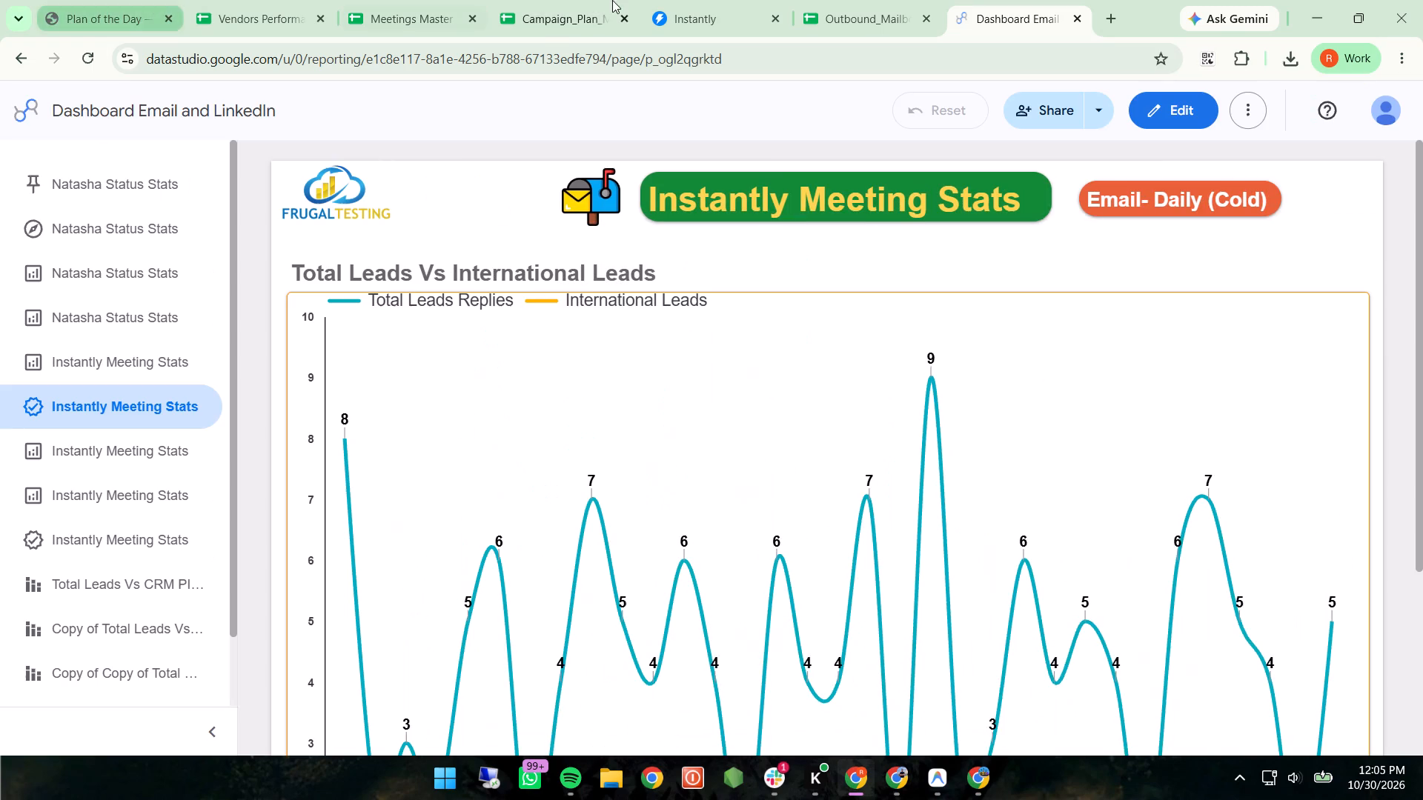
Present the Email- Daily (Cold) Instantly Meeting Stats page full screen and capture a screenshot of the whole page with its Total Leads Vs International Leads chart.
{"action": "left_click", "coordinate": [1256, 107]}
{"action": "left_click", "coordinate": [1178, 226]}
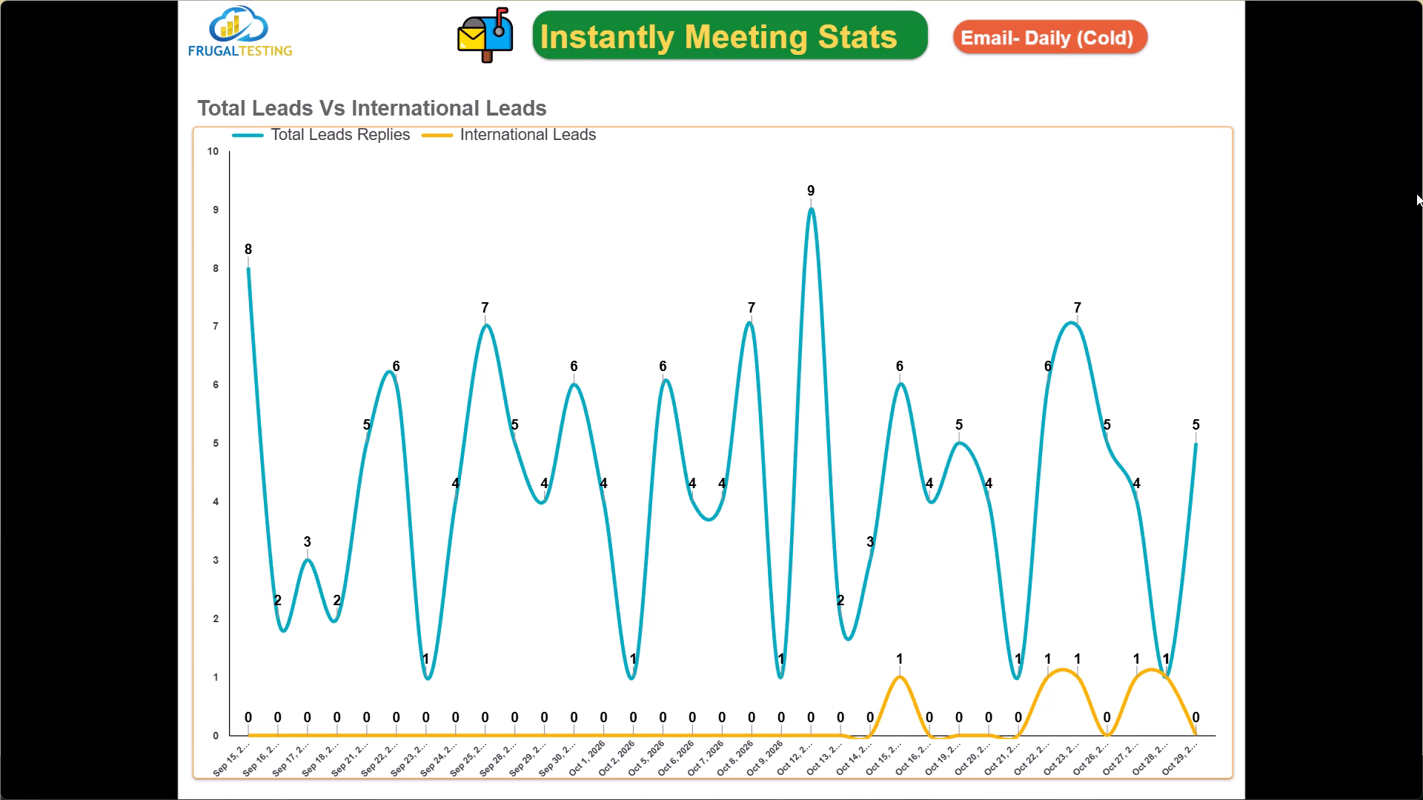
{"action": "key", "text": "shift+super+s"}
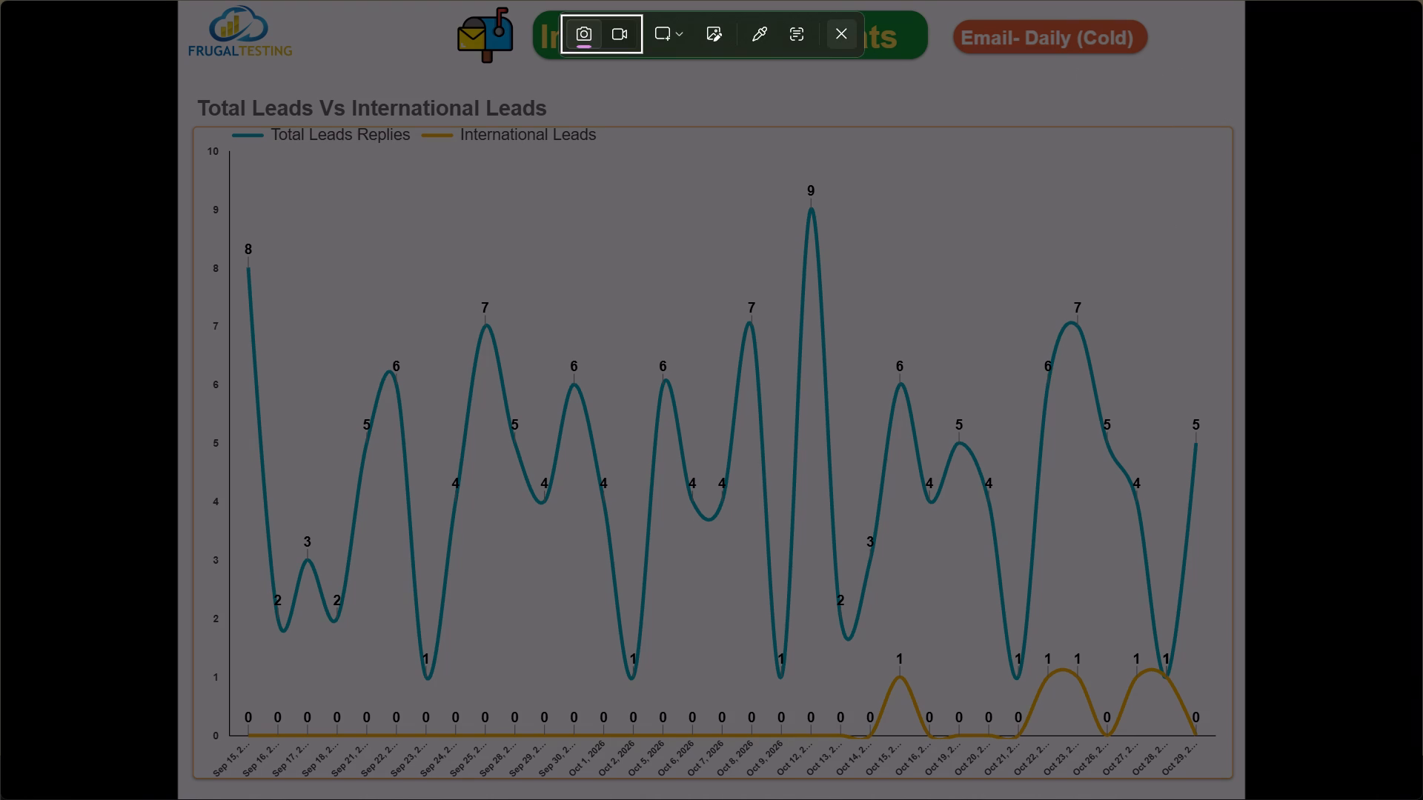
{"action": "left_click_drag", "start_coordinate": [177, 0], "coordinate": [616, 221]}
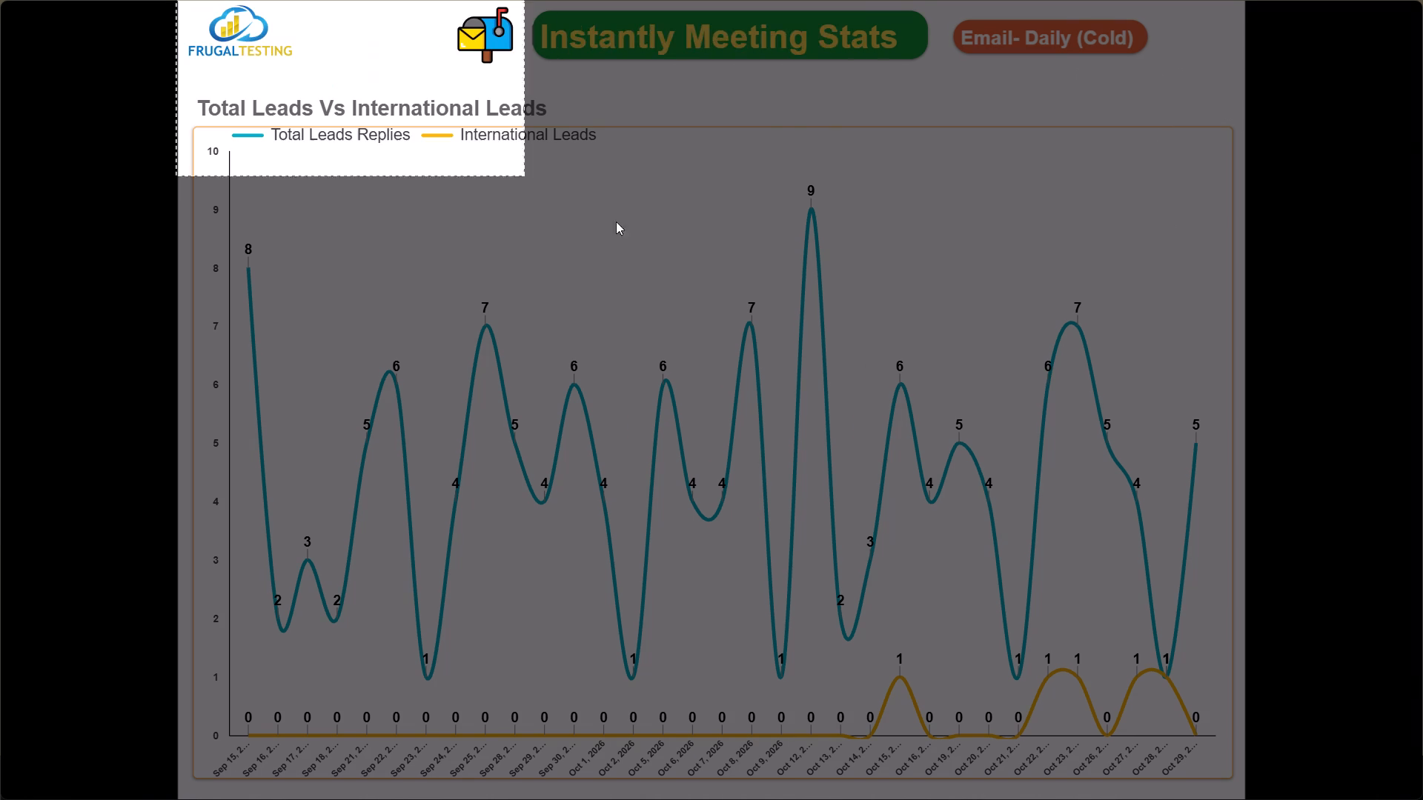
{"action": "left_click_drag", "start_coordinate": [616, 221], "coordinate": [961, 671]}
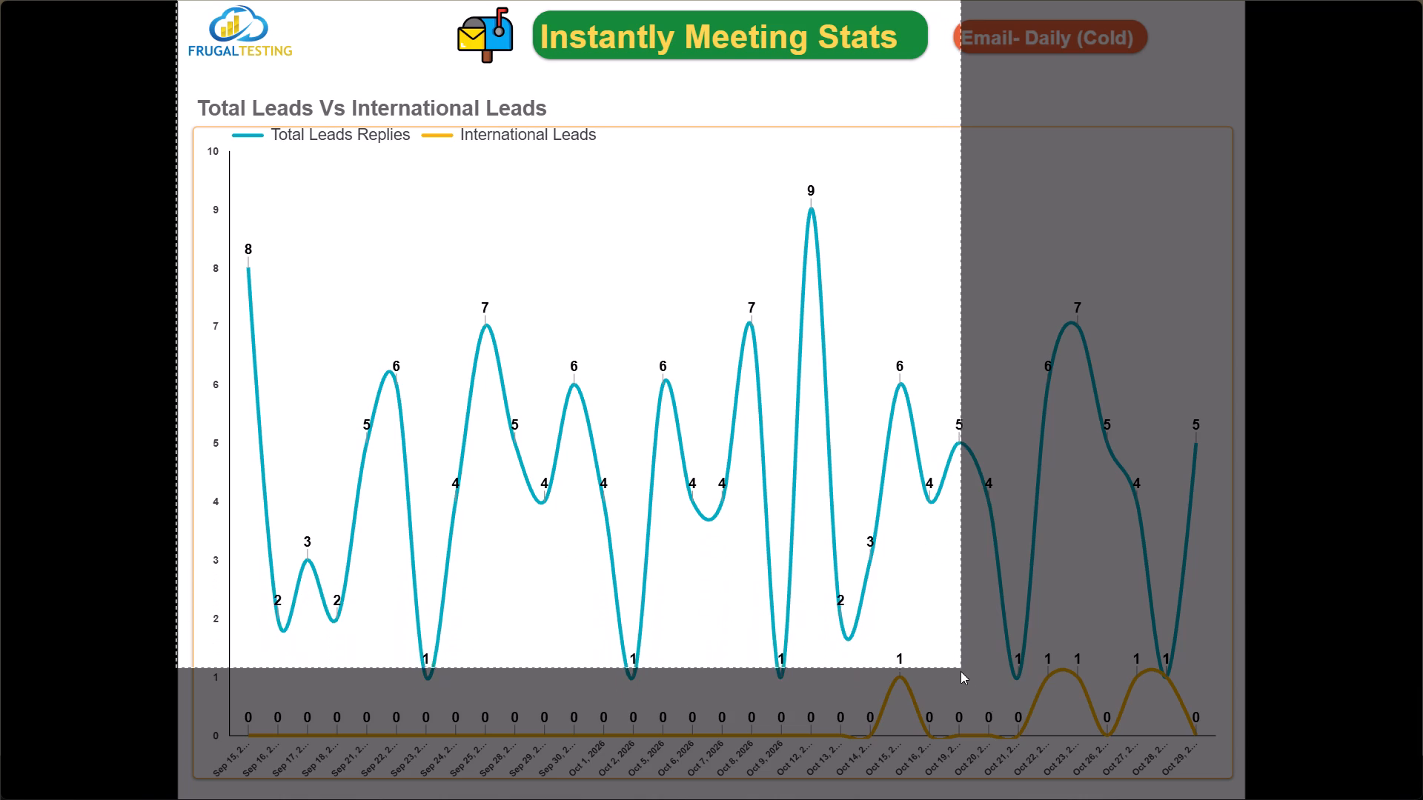
{"action": "left_click_drag", "start_coordinate": [961, 671], "coordinate": [1327, 799]}
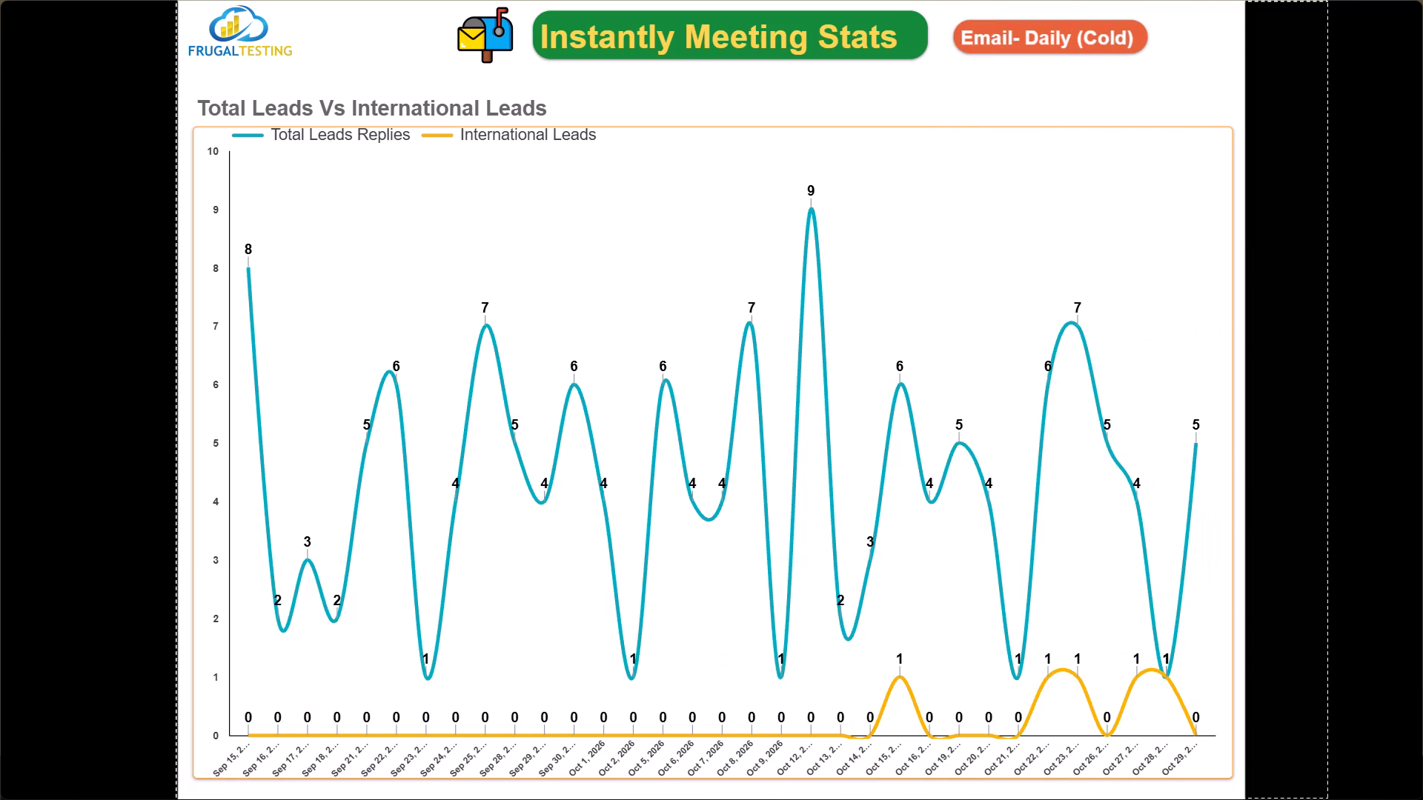
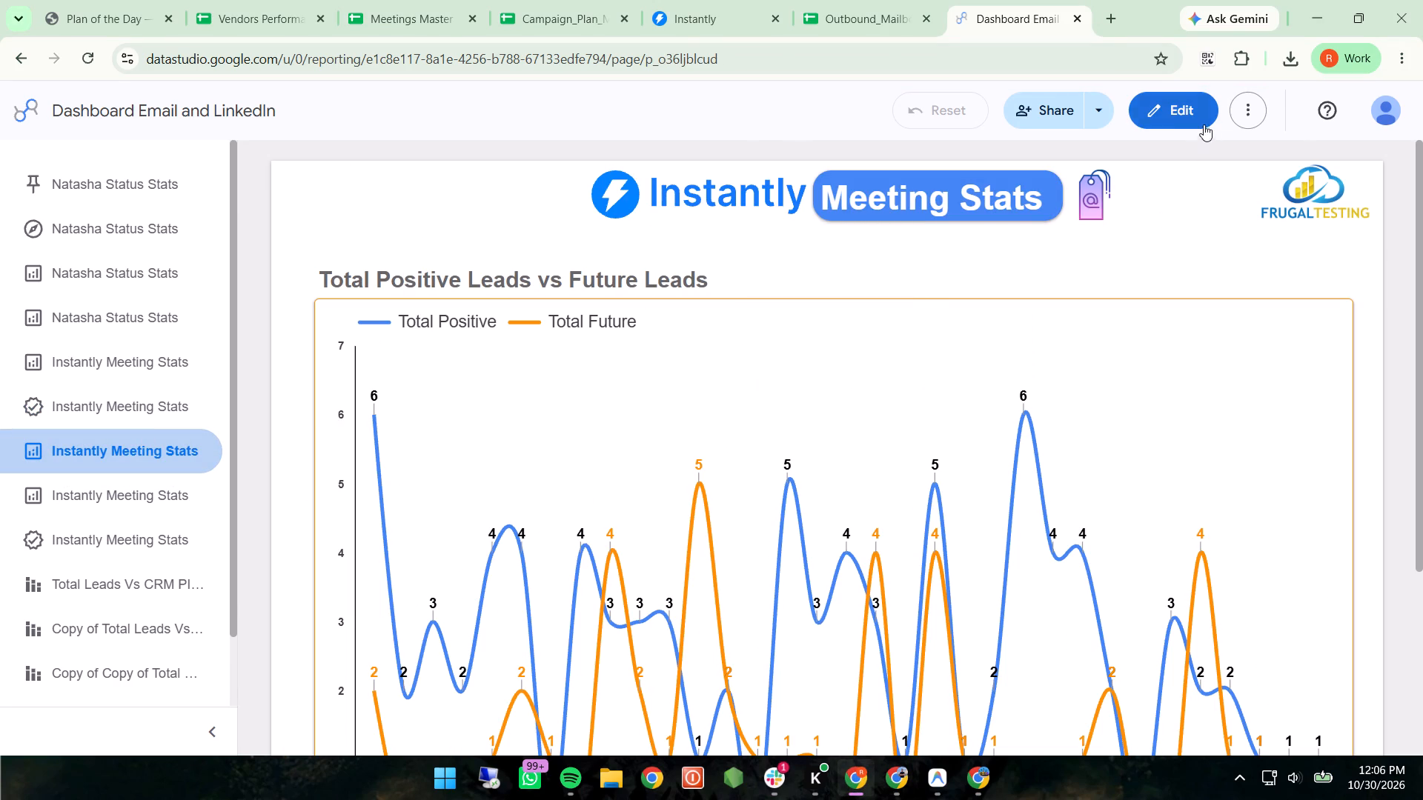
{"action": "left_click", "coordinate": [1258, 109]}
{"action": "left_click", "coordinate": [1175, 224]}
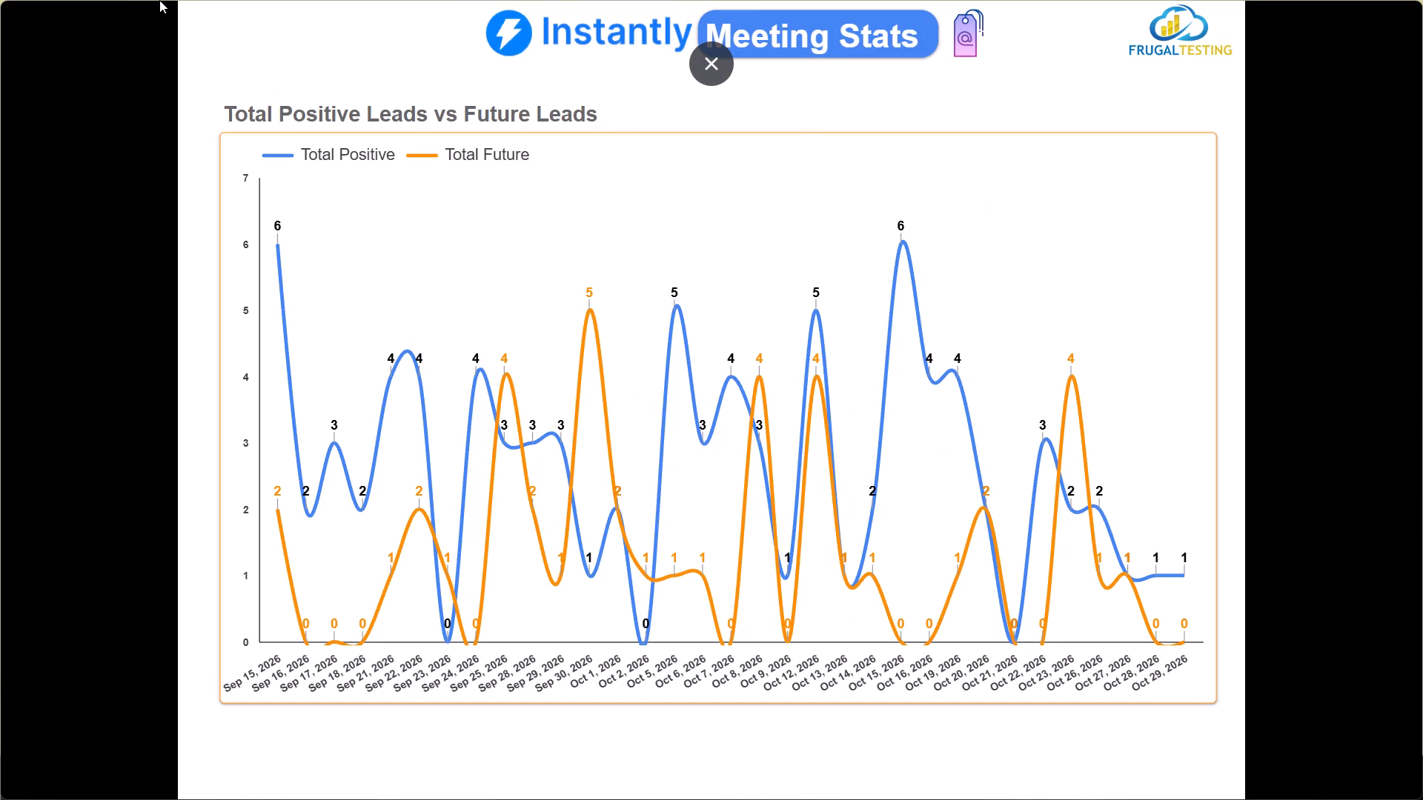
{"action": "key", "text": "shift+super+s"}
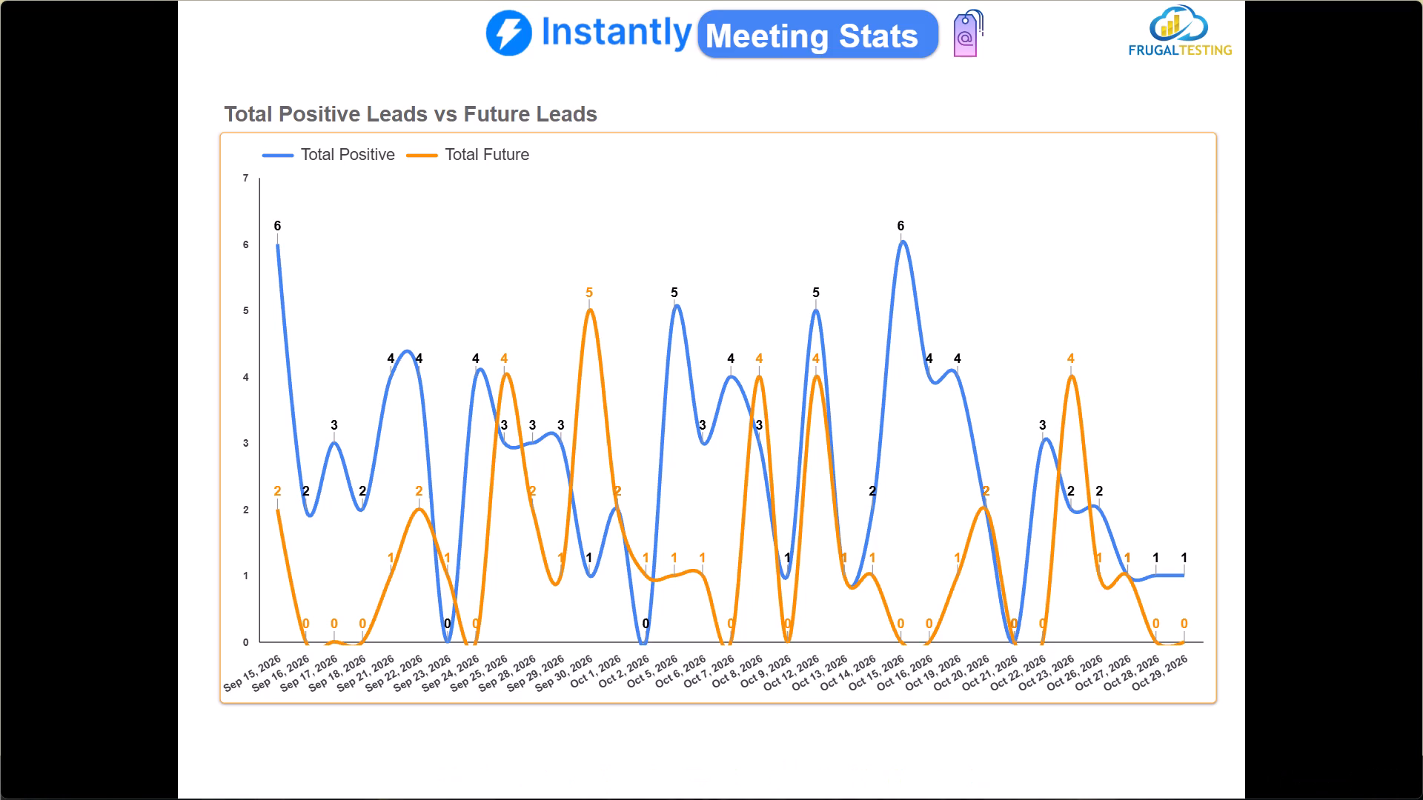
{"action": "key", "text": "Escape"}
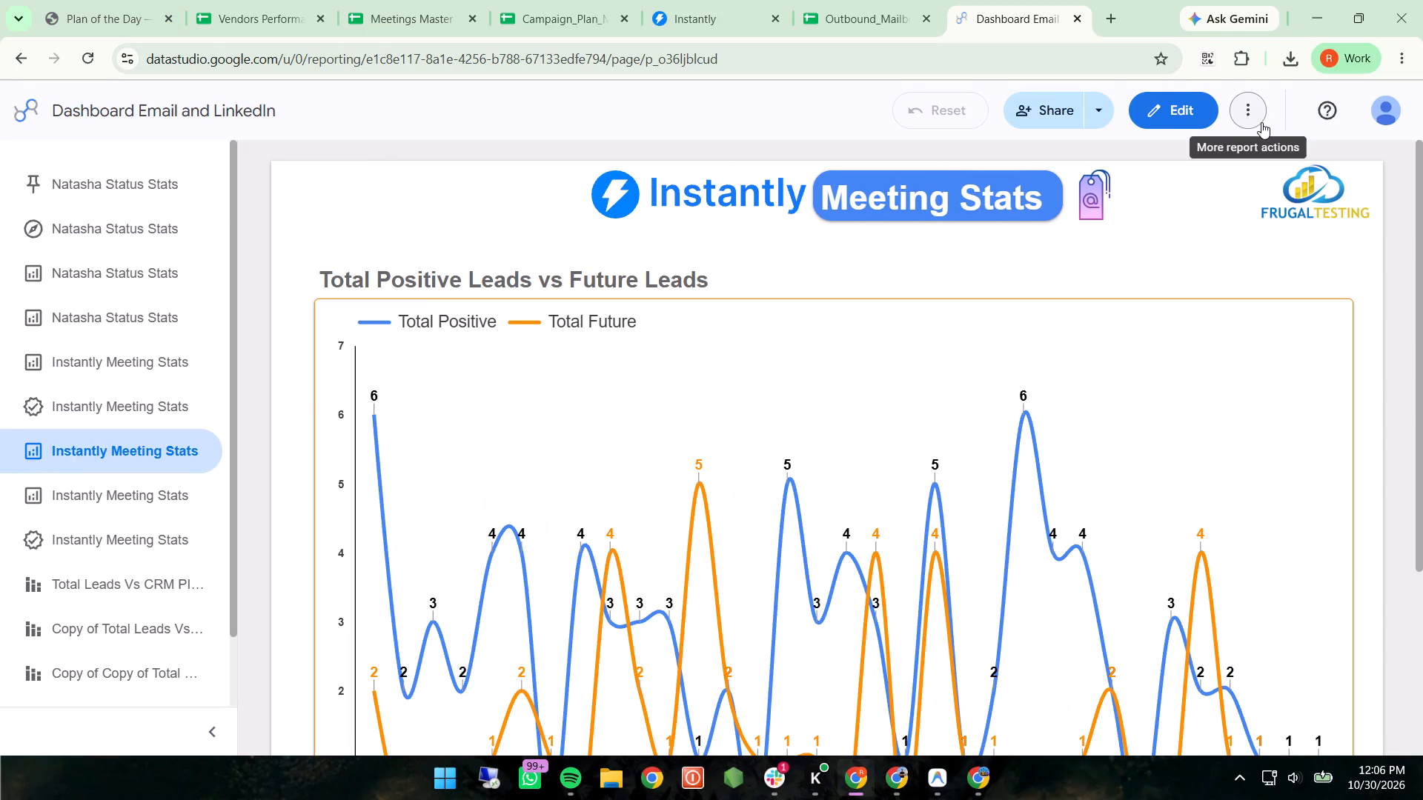
Present the Instantly Meeting Stats page full screen and capture a screenshot of the whole page with its Total Positive Leads vs Future Leads chart.
{"action": "left_click", "coordinate": [1261, 122]}
{"action": "left_click", "coordinate": [1172, 227]}
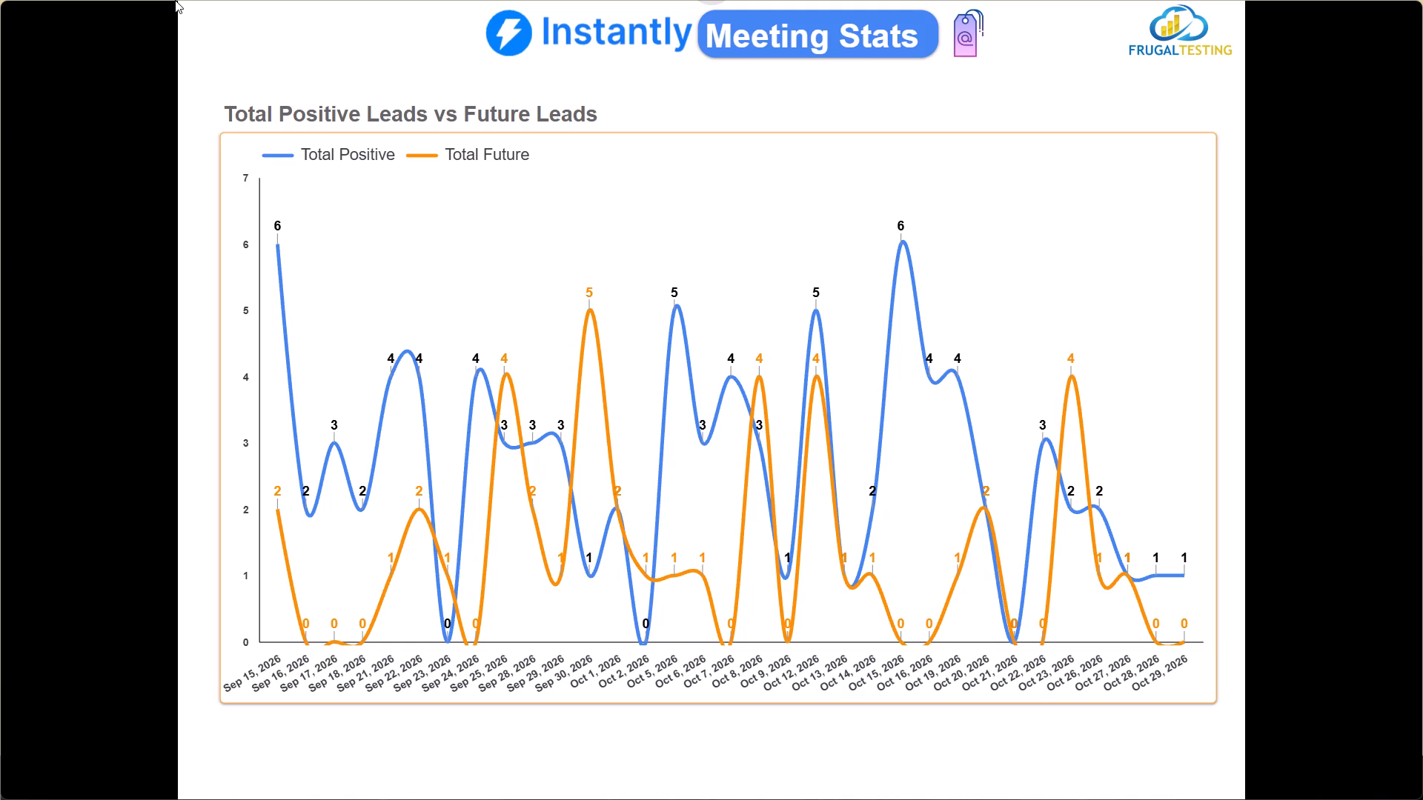
{"action": "key", "text": "shift+super+s"}
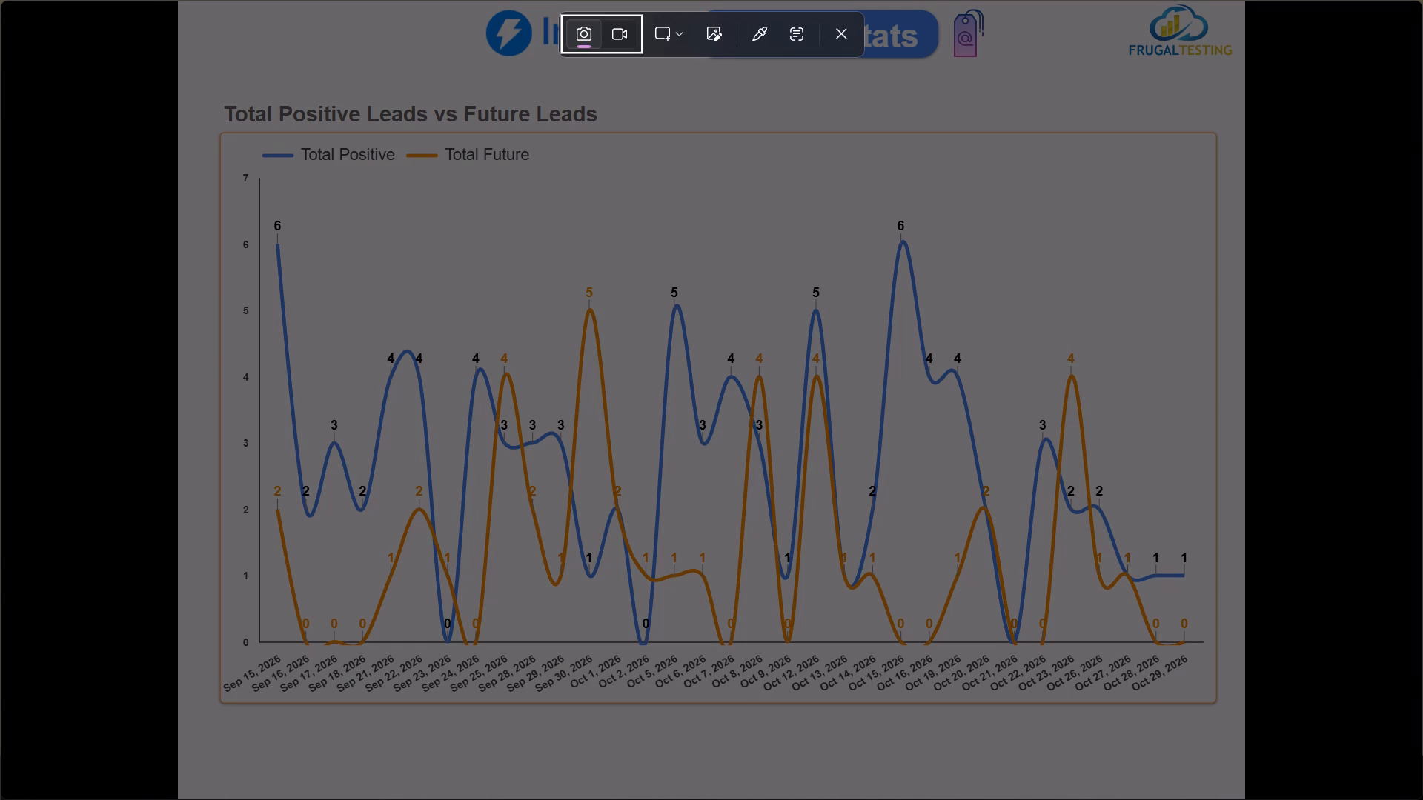
{"action": "left_click_drag", "start_coordinate": [176, 0], "coordinate": [308, 27]}
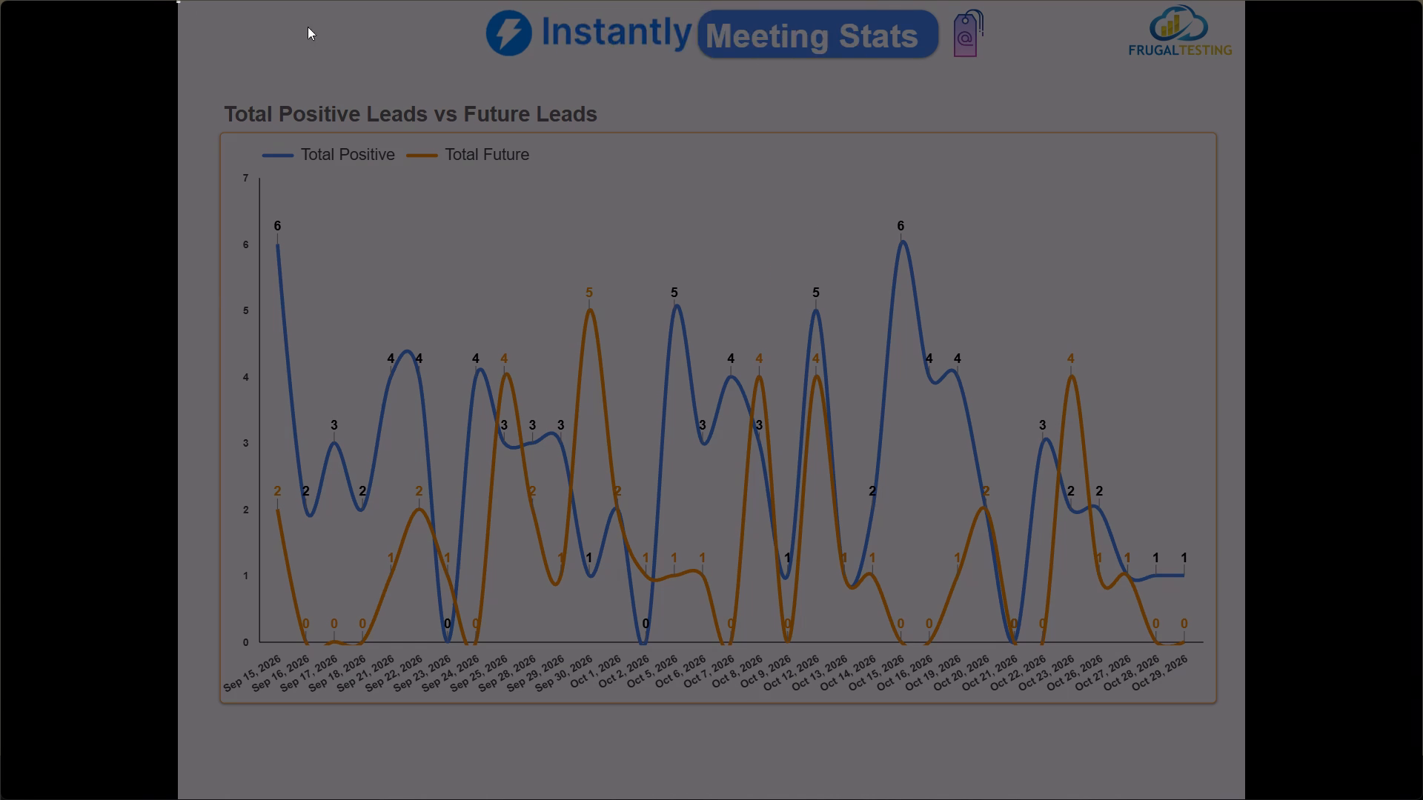
{"action": "left_click_drag", "start_coordinate": [308, 27], "coordinate": [1112, 550]}
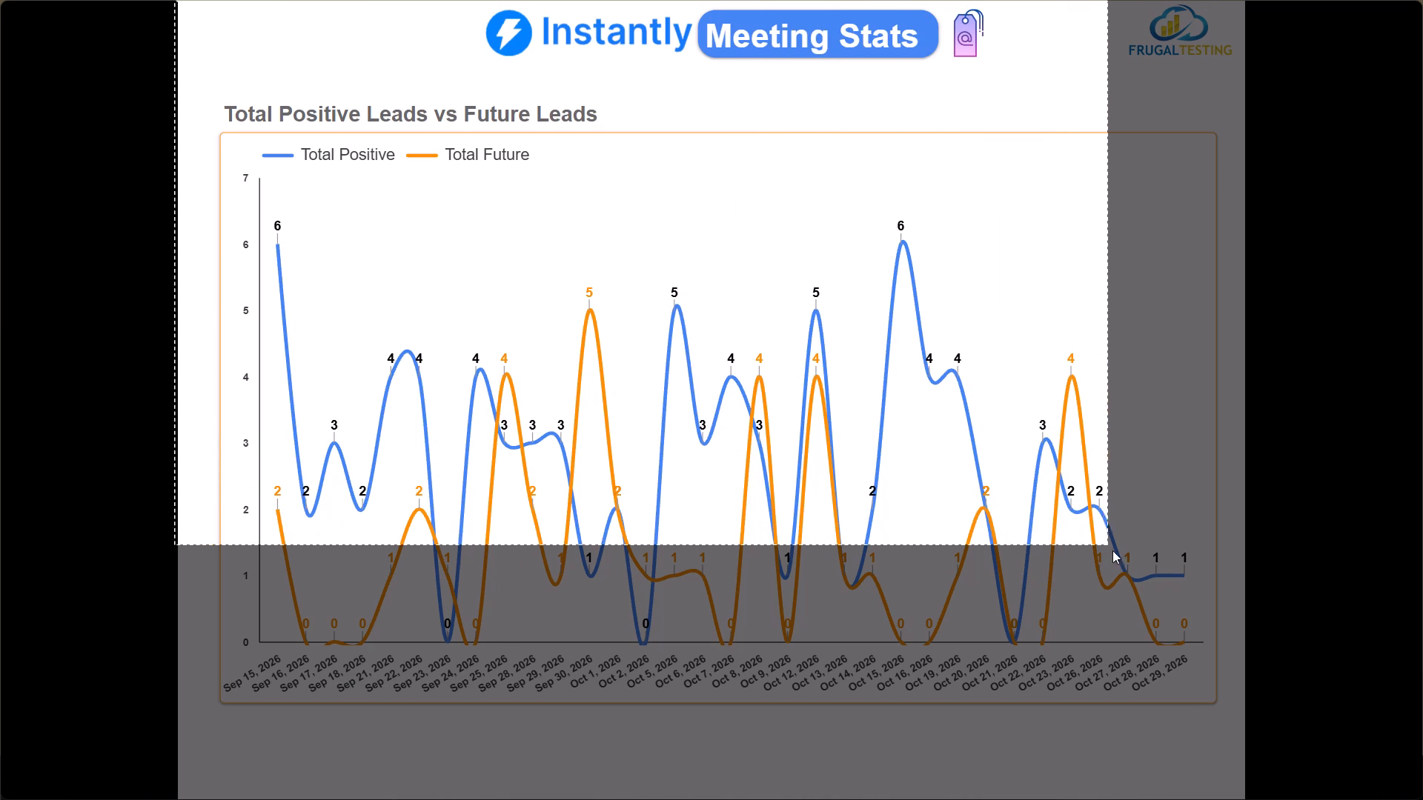
{"action": "left_click_drag", "start_coordinate": [1112, 550], "coordinate": [1287, 799]}
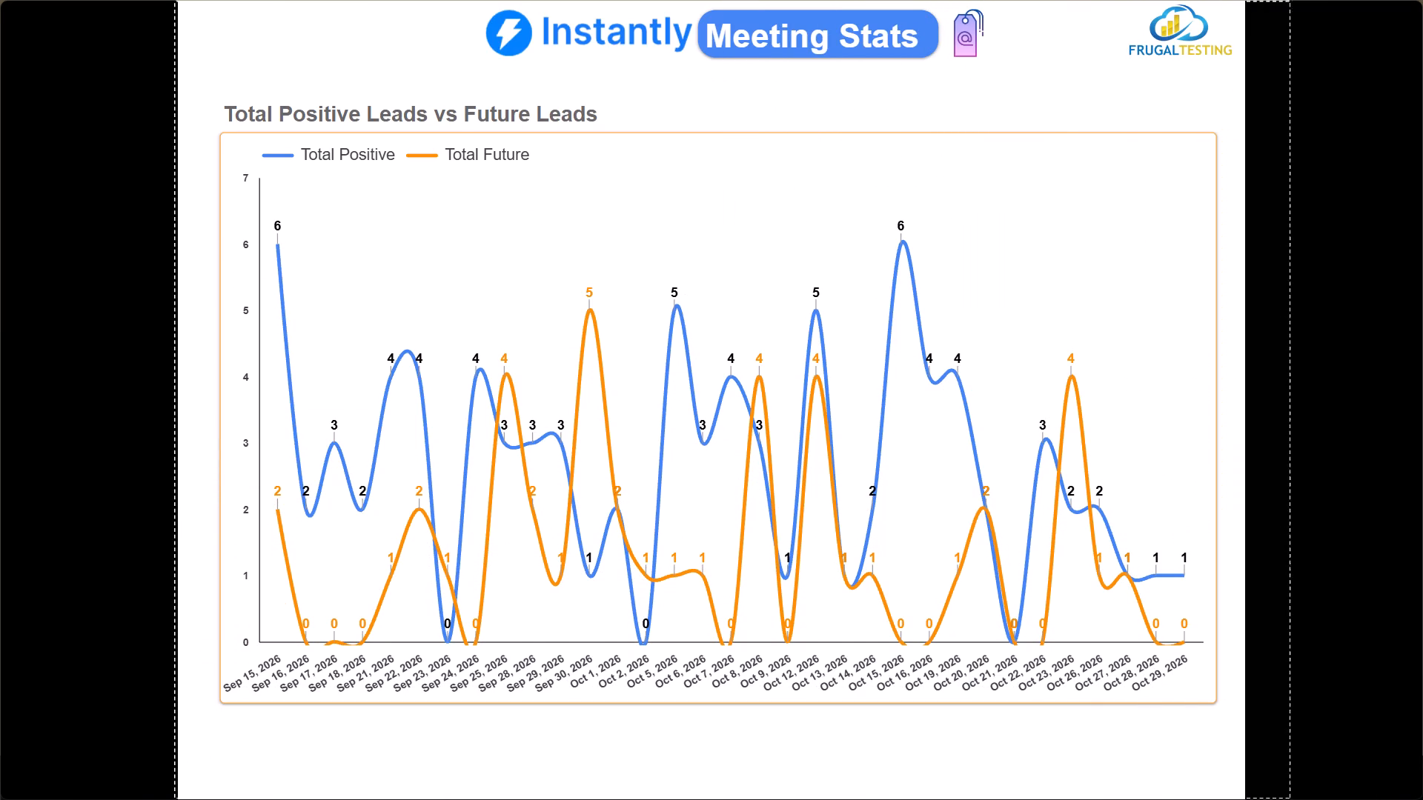
{"action": "left_click_drag", "start_coordinate": [1287, 799], "coordinate": [1247, 799]}
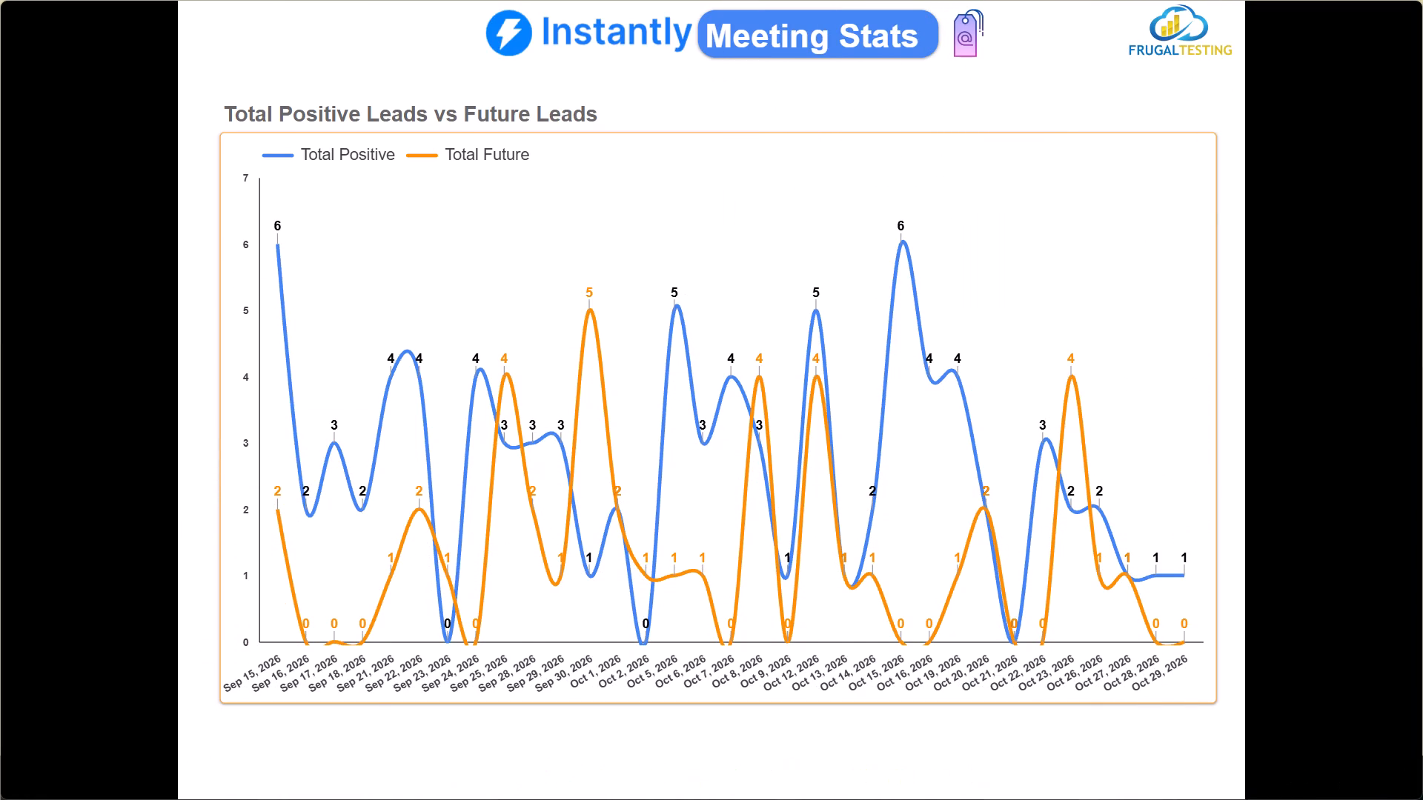
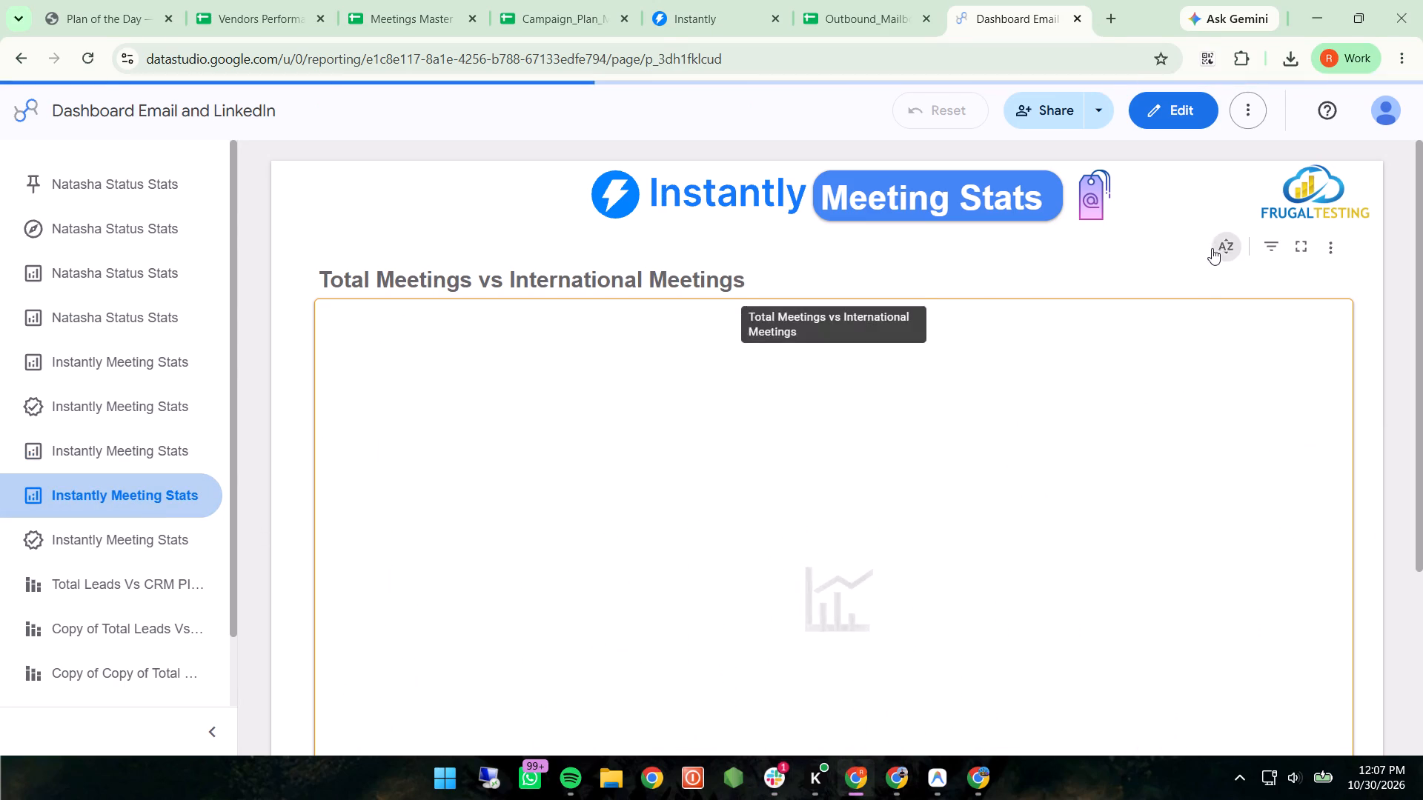
Present the Instantly Meeting Stats page full screen and capture a screenshot of the whole page with its Total Meetings vs International Meetings chart.
{"action": "left_click", "coordinate": [1245, 121]}
{"action": "left_click", "coordinate": [1177, 223]}
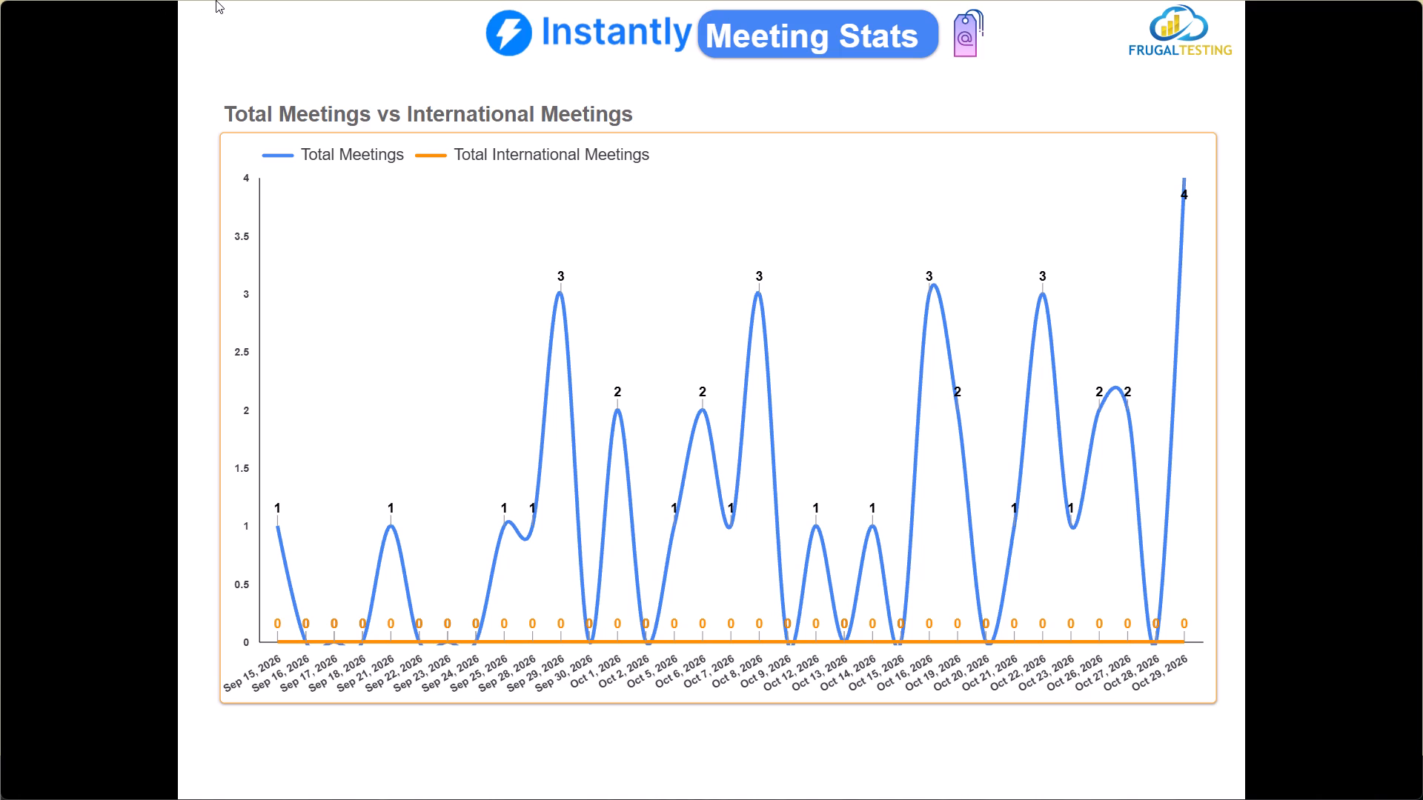
{"action": "key", "text": "shift+super+s"}
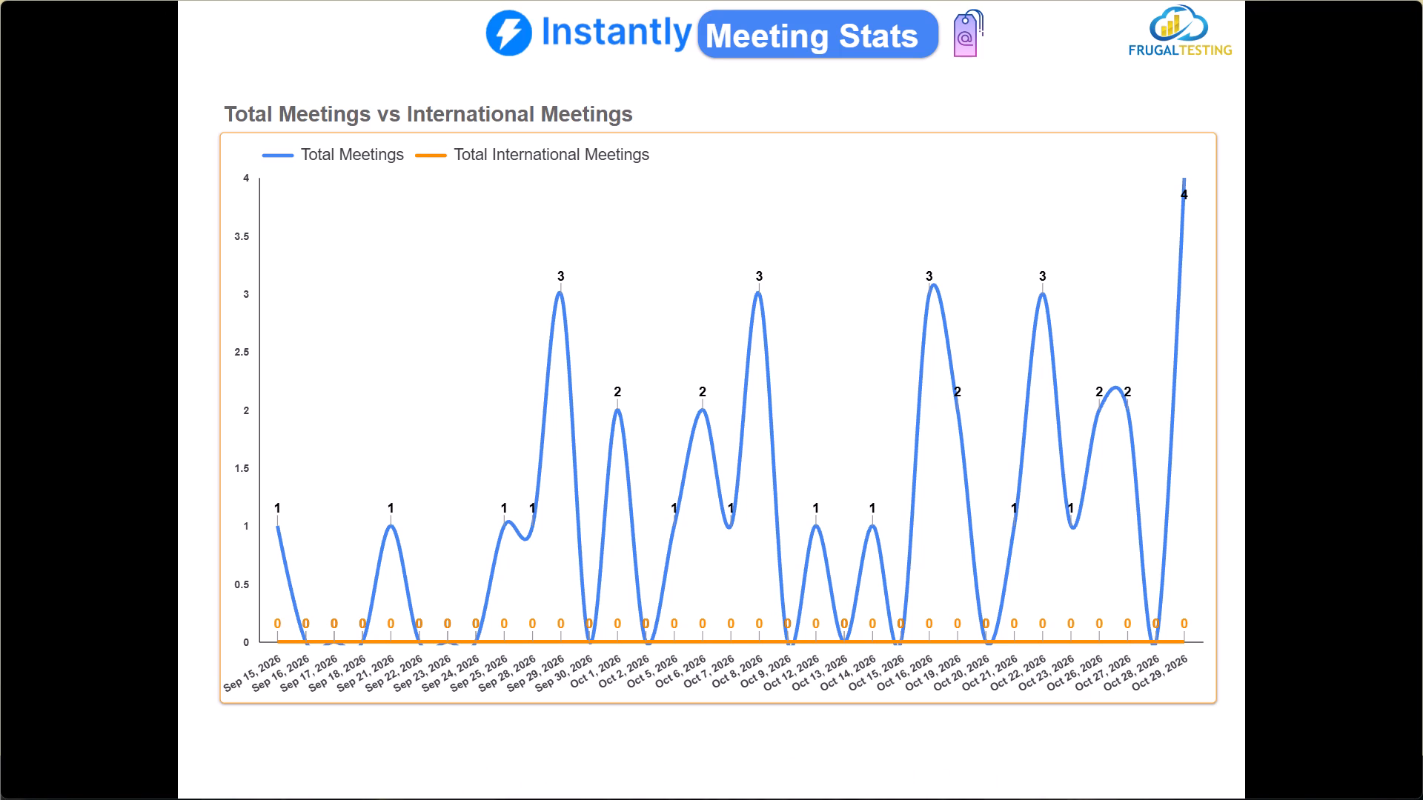
{"action": "left_click_drag", "start_coordinate": [177, 0], "coordinate": [1135, 799]}
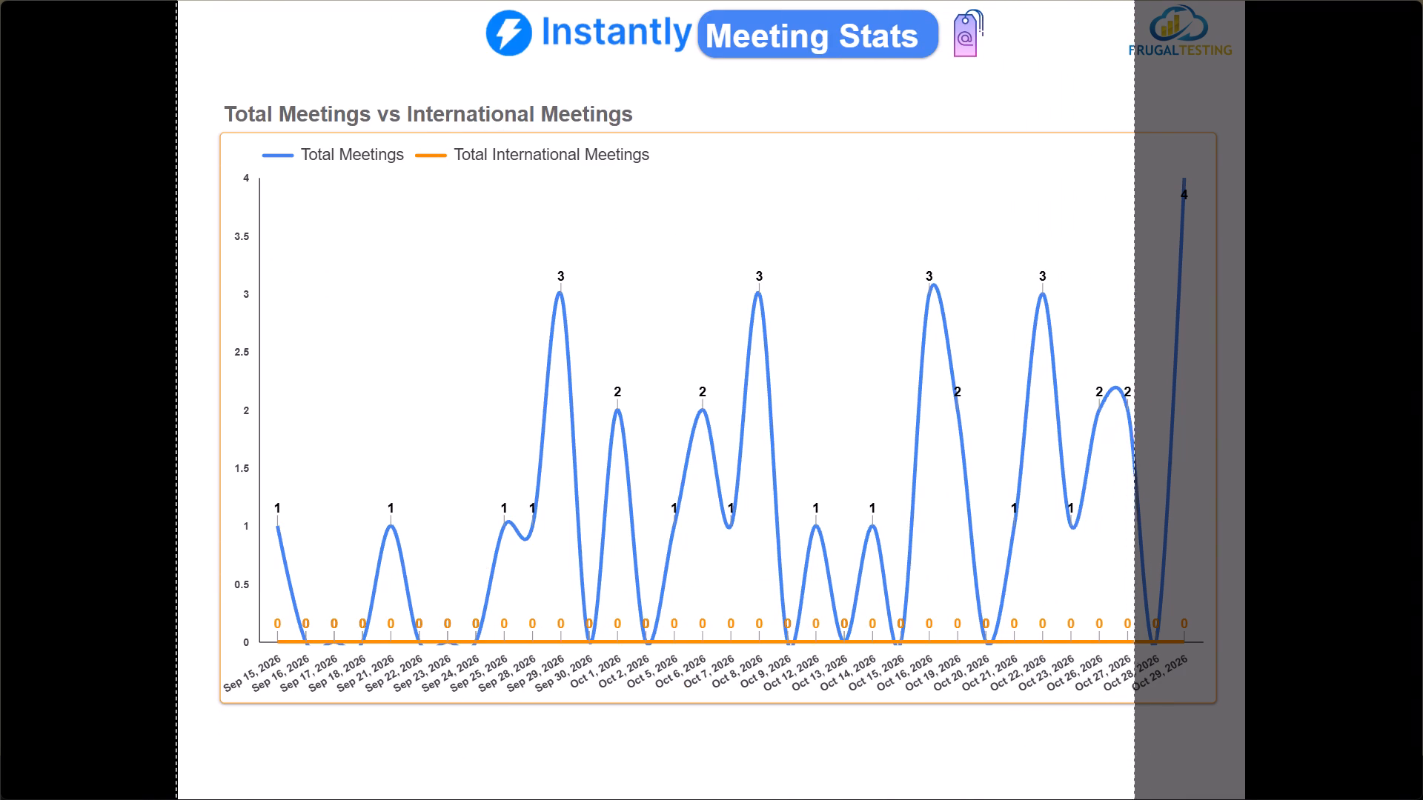
{"action": "left_click_drag", "start_coordinate": [1135, 799], "coordinate": [1244, 799]}
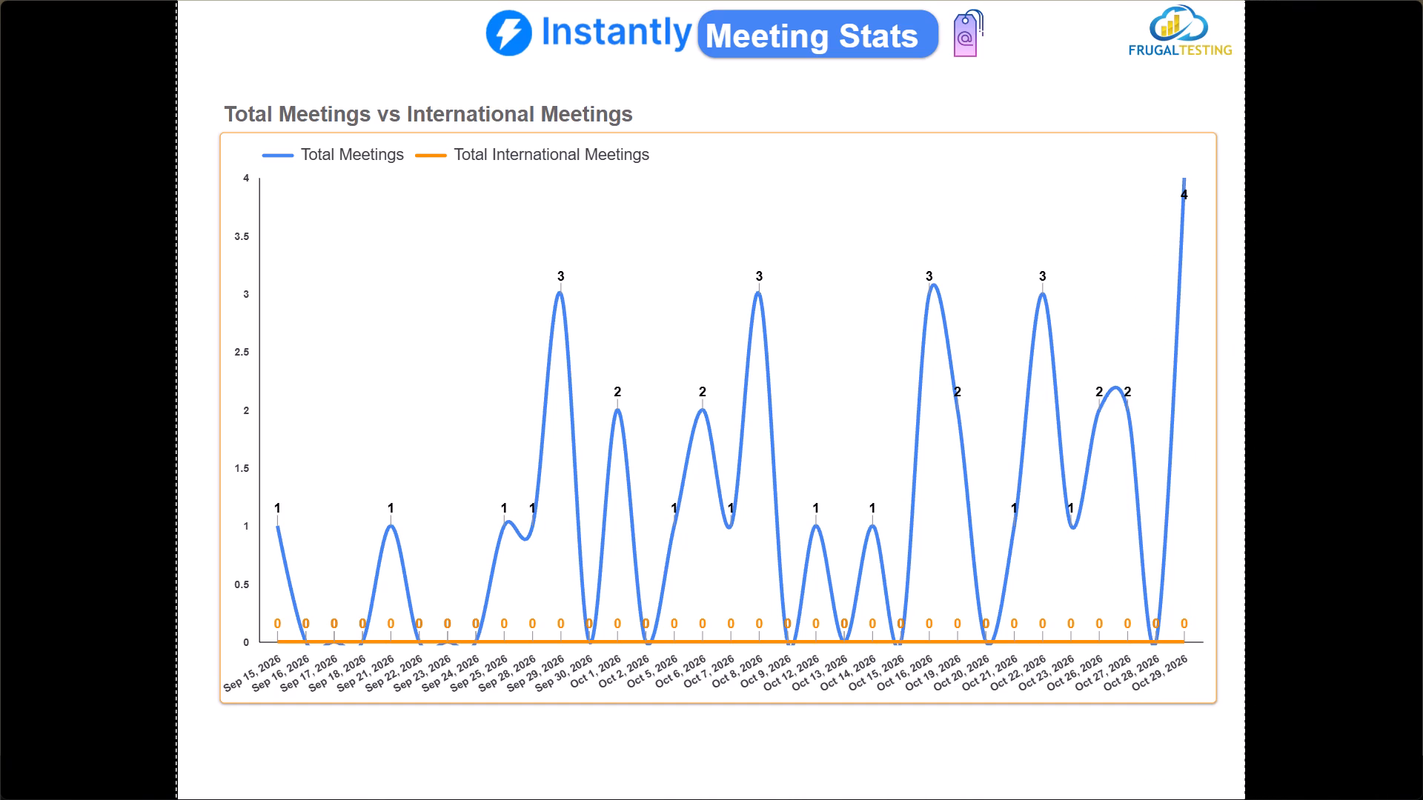
{"action": "left_click_drag", "start_coordinate": [1244, 799], "coordinate": [1247, 799]}
{"action": "key", "text": "Escape"}
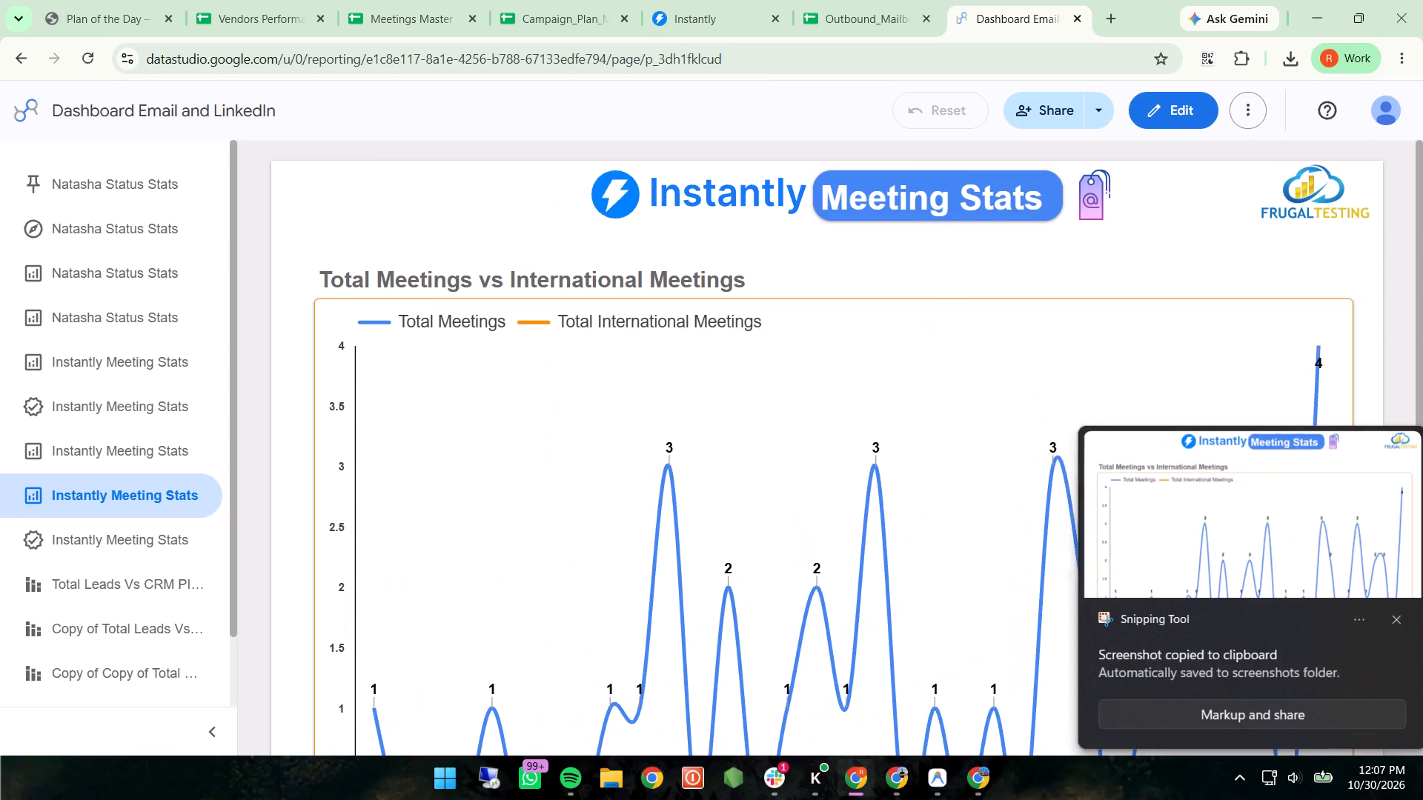
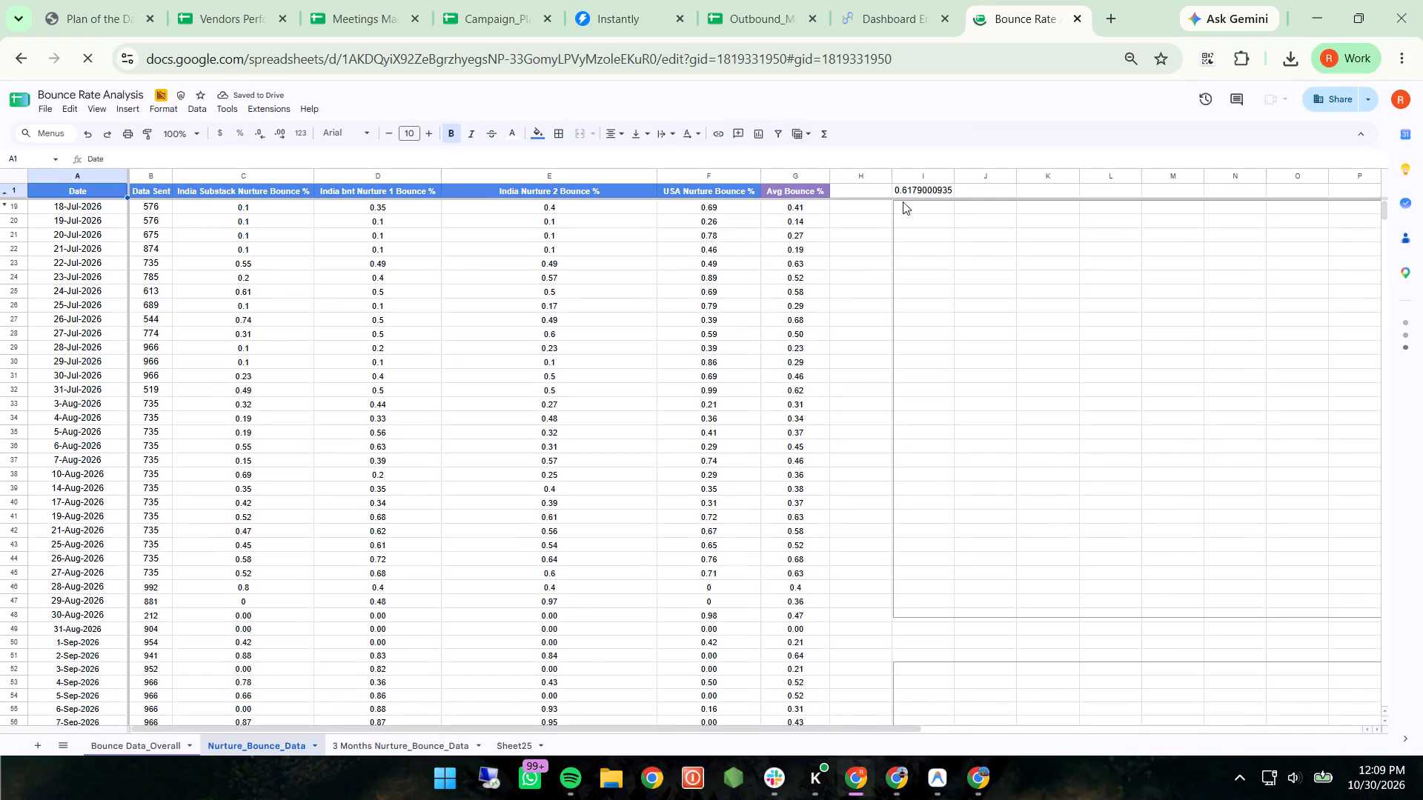
Find the latest entry in the Nurture_Bounce_Data sheet and select its Avg Bounce % cell for 29-Oct-2026.
{"action": "scroll", "coordinate": [769, 408], "scroll_direction": "down", "scroll_amount": 6}
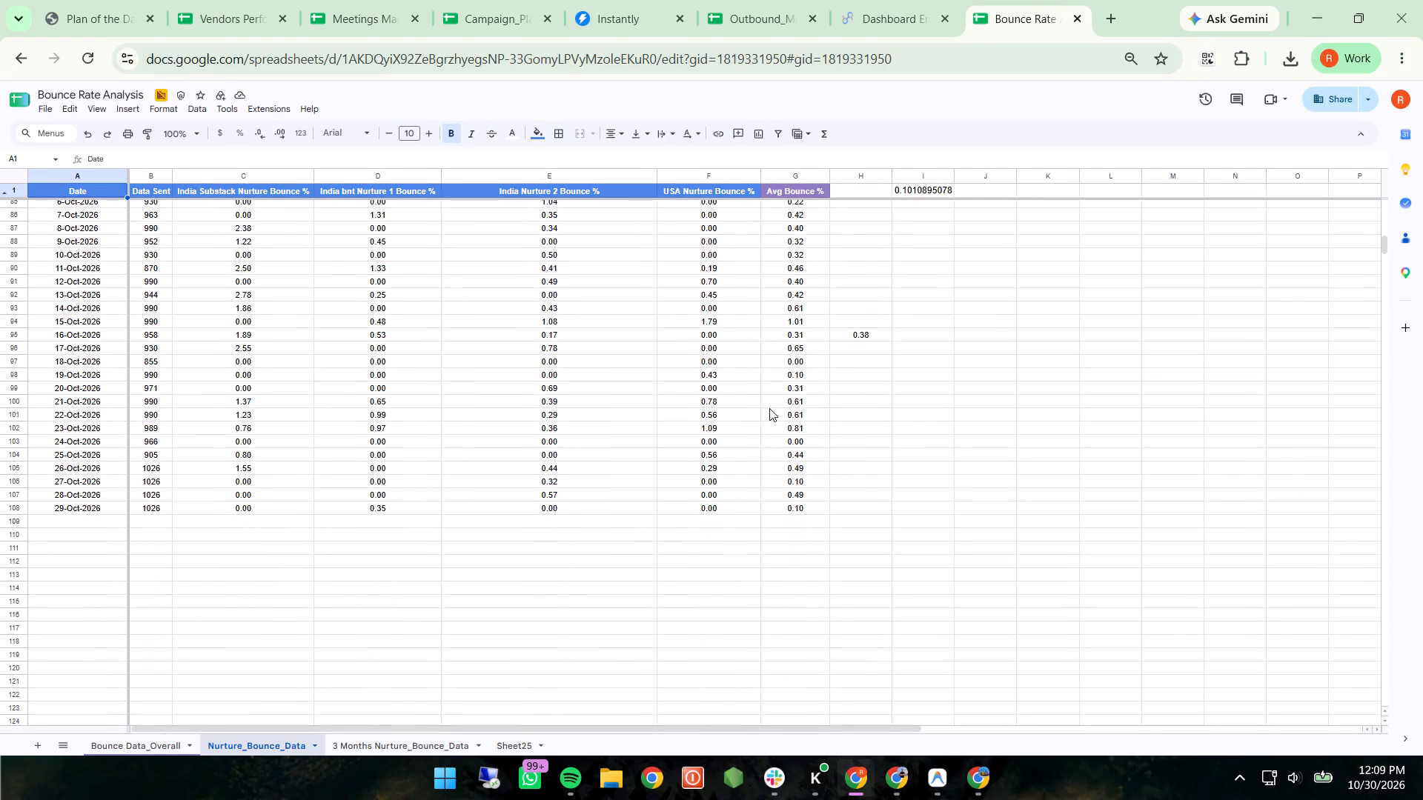
{"action": "scroll", "coordinate": [769, 408], "scroll_direction": "down", "scroll_amount": 2}
{"action": "left_click", "coordinate": [803, 491]}
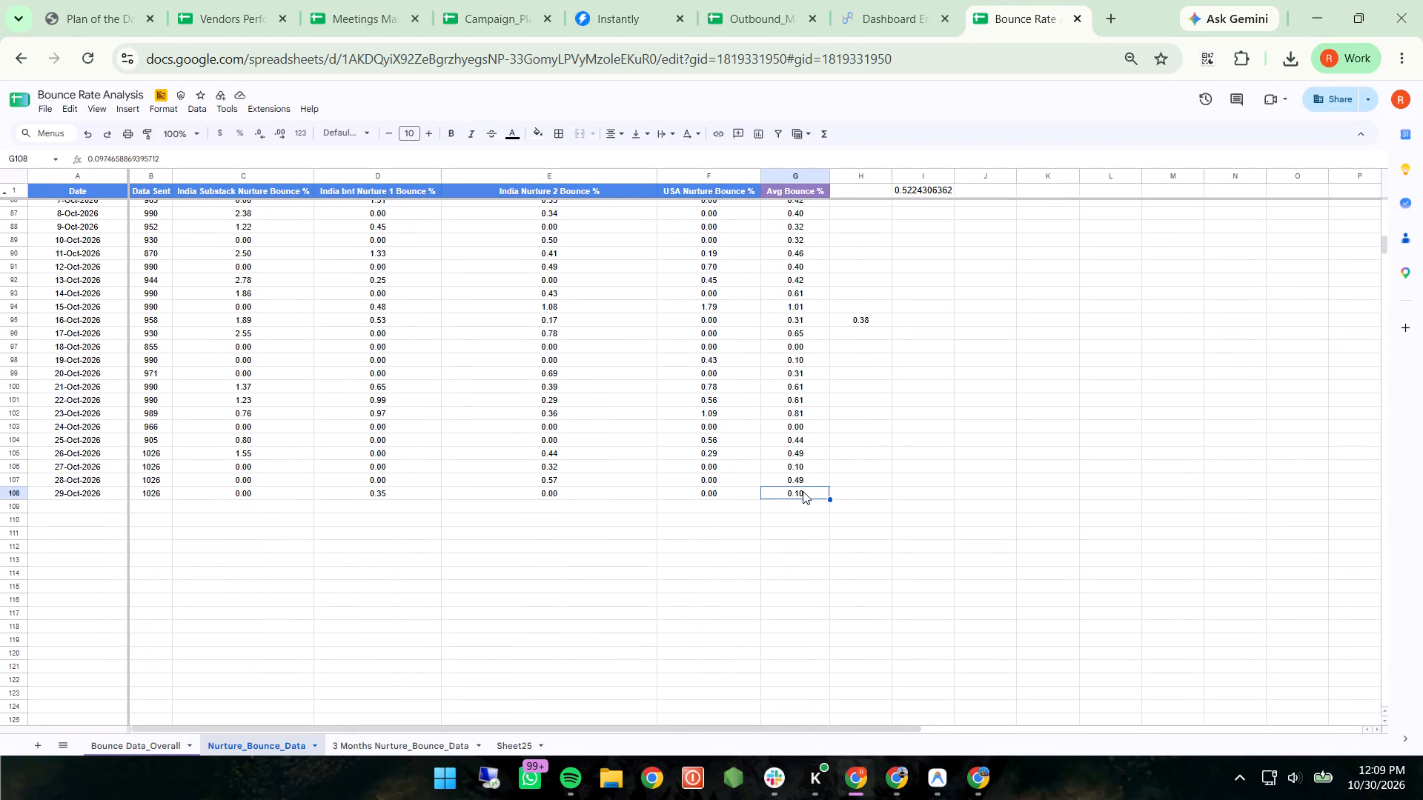
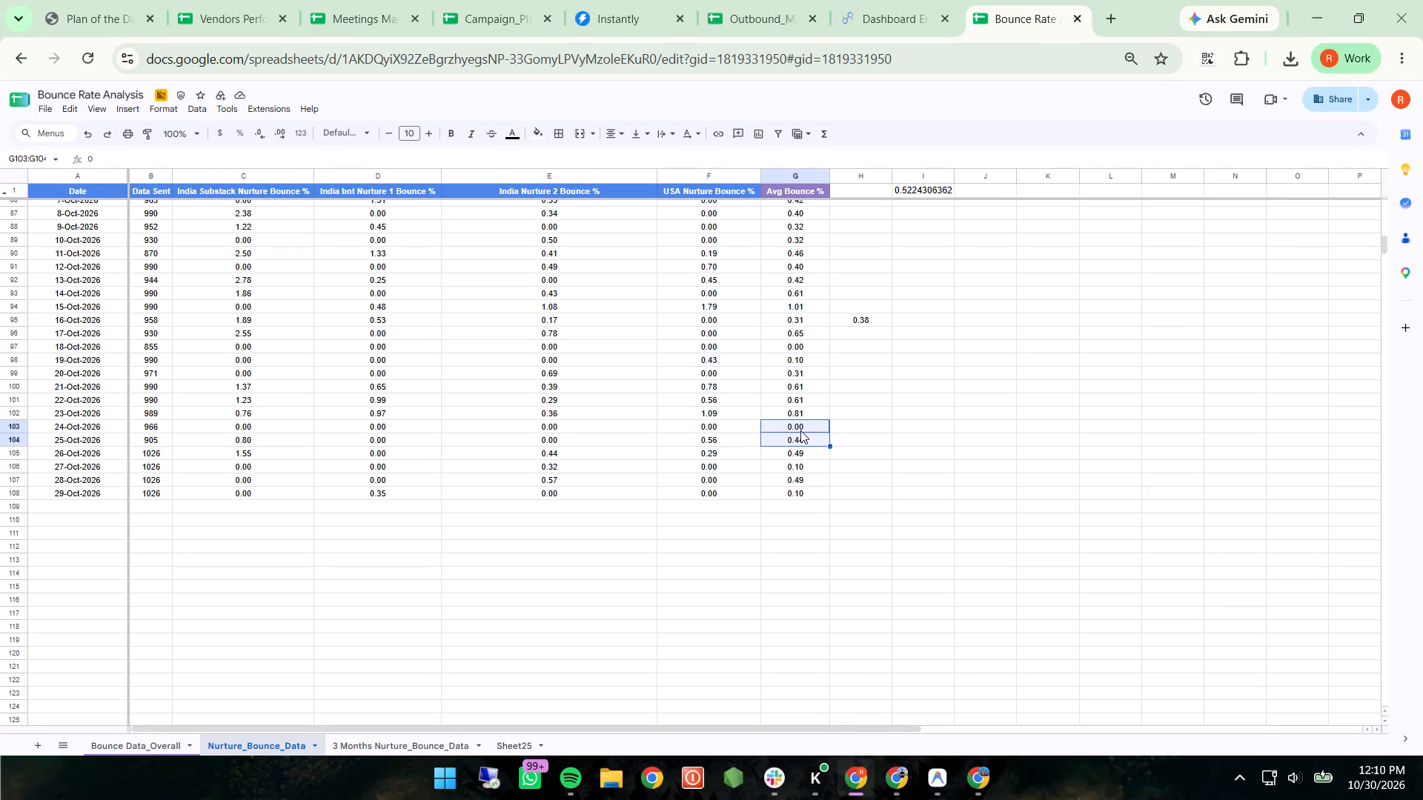
Select the Avg Bounce % cells from 24-Oct-2026 to 29-Oct-2026 and display their average in the selection summary.
{"action": "key", "text": "shift+Down"}
{"action": "key", "text": "shift+Down"}
{"action": "key", "text": "shift+Down"}
{"action": "key", "text": "shift+Down"}
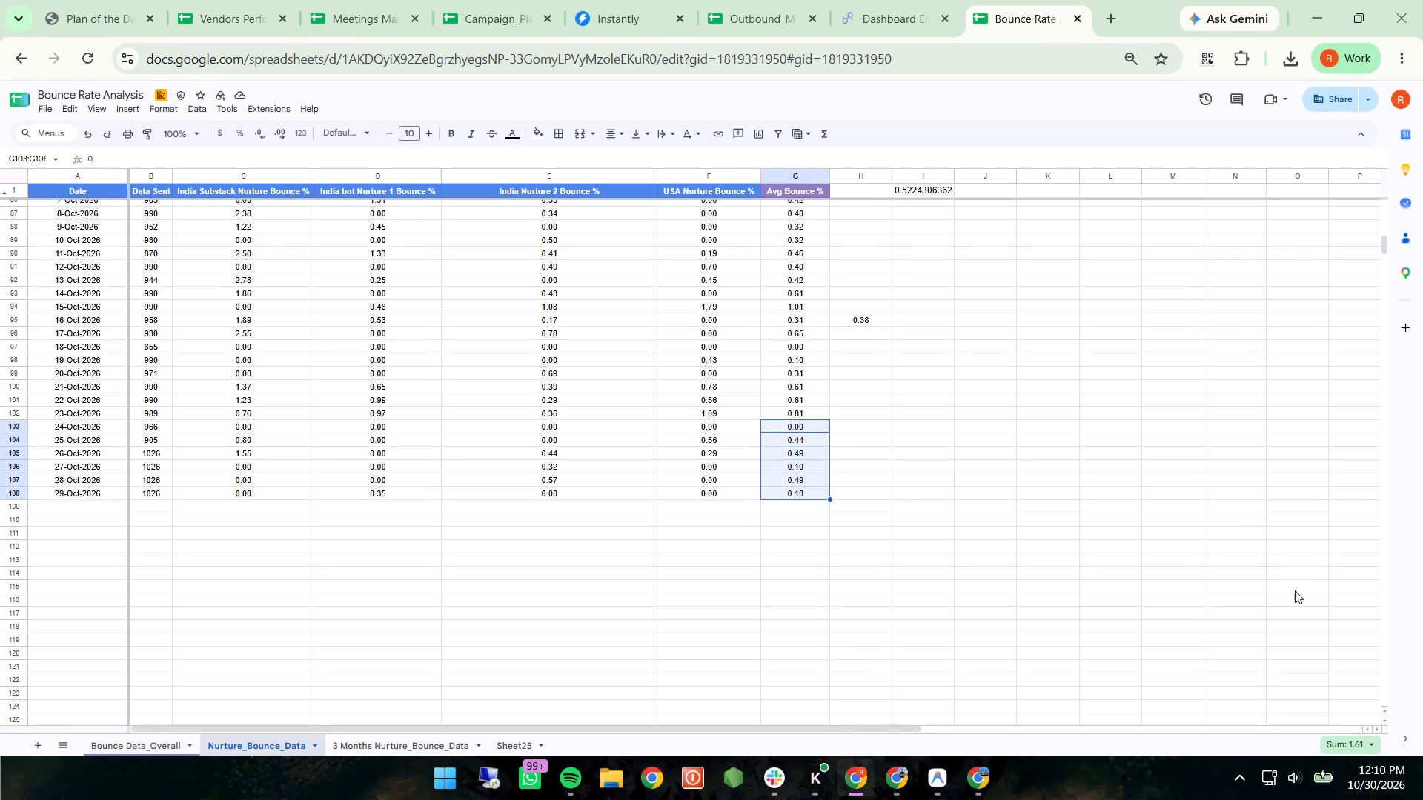
{"action": "left_click", "coordinate": [1373, 747]}
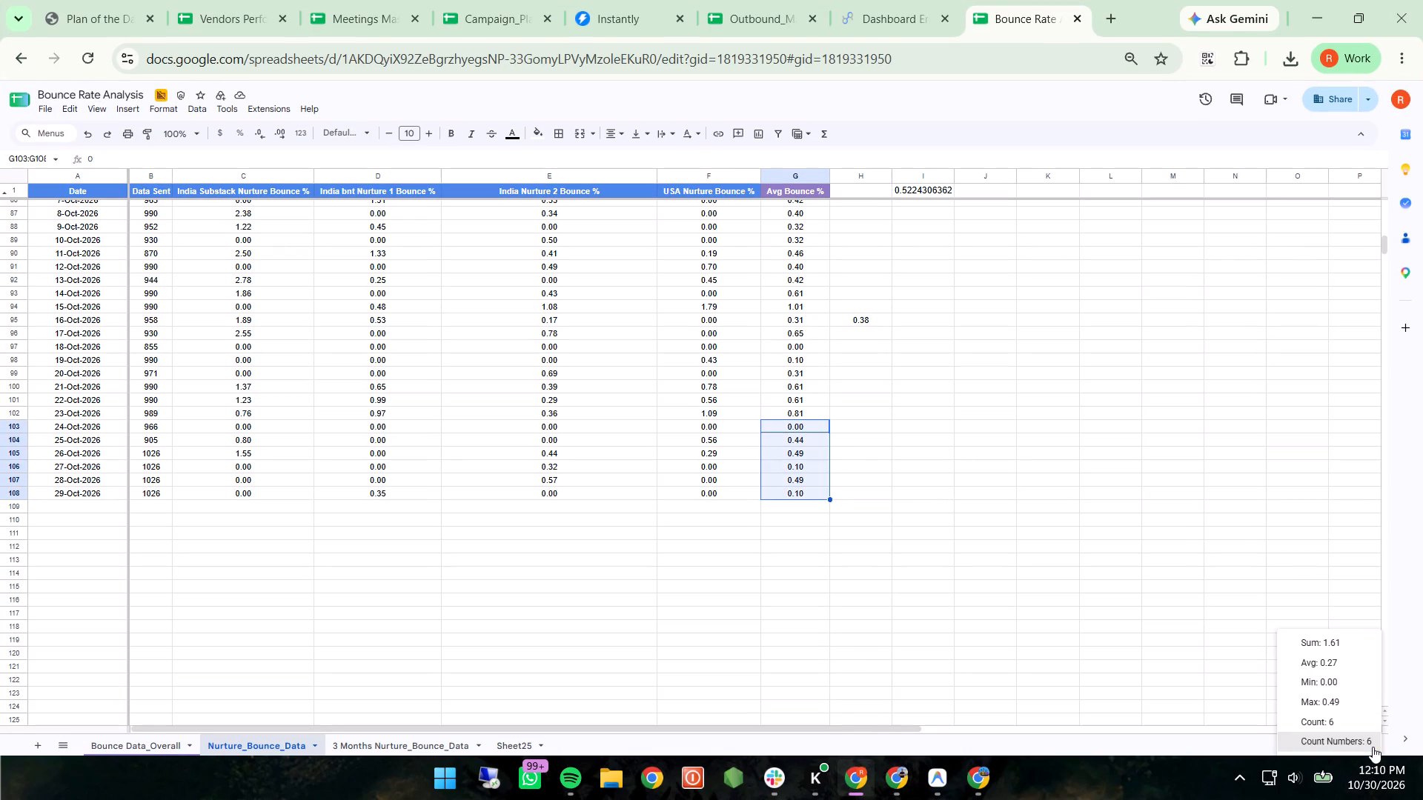
{"action": "left_click", "coordinate": [1335, 668]}
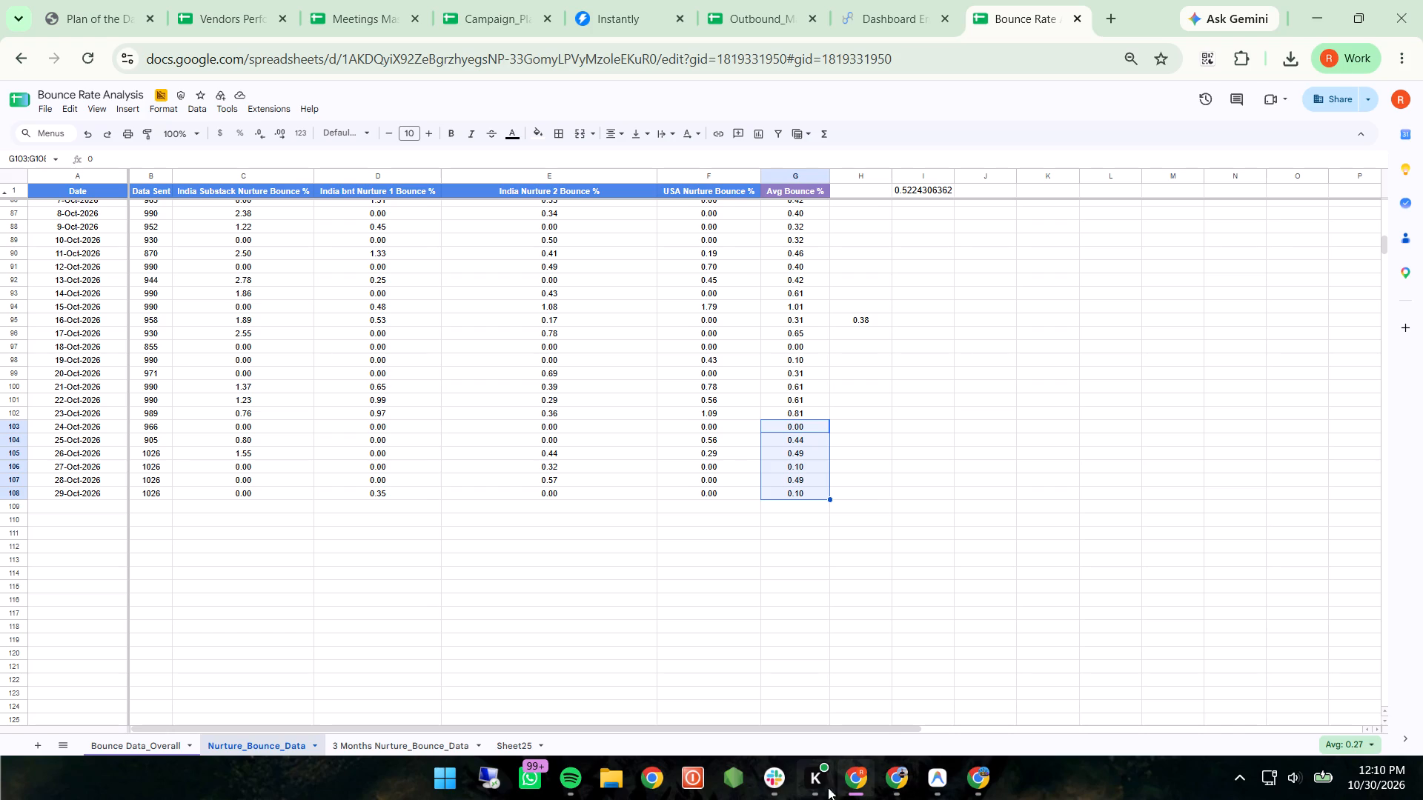
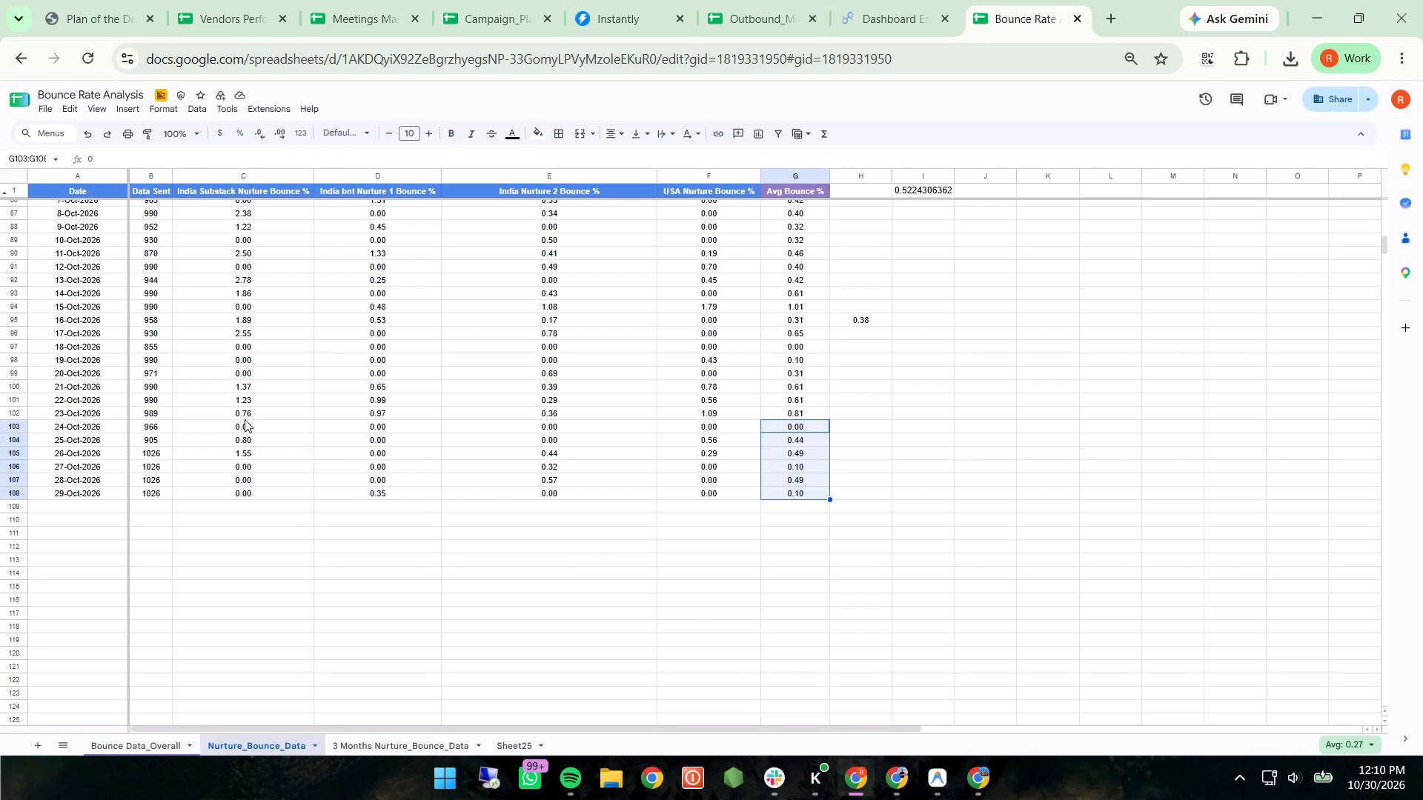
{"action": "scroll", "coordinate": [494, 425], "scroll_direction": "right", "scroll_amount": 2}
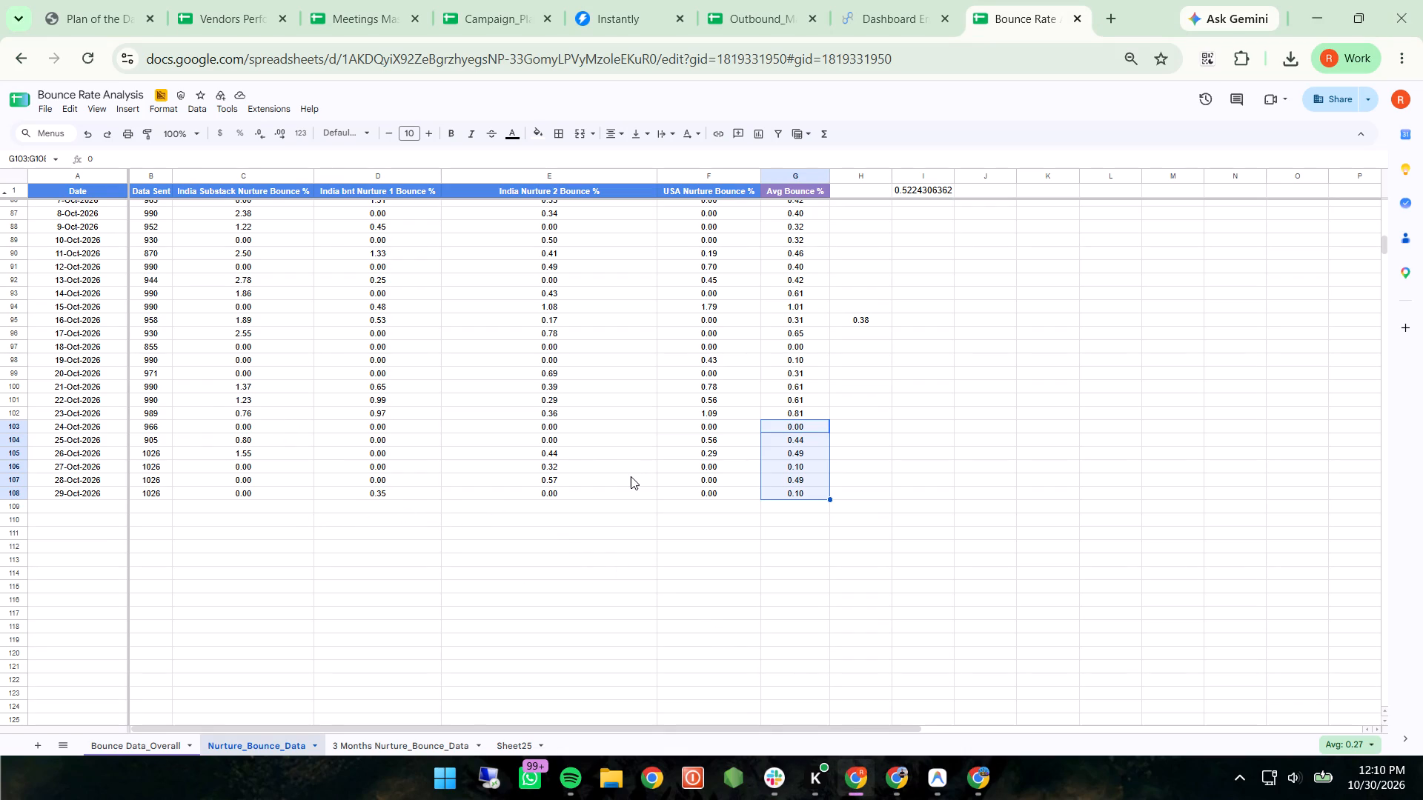
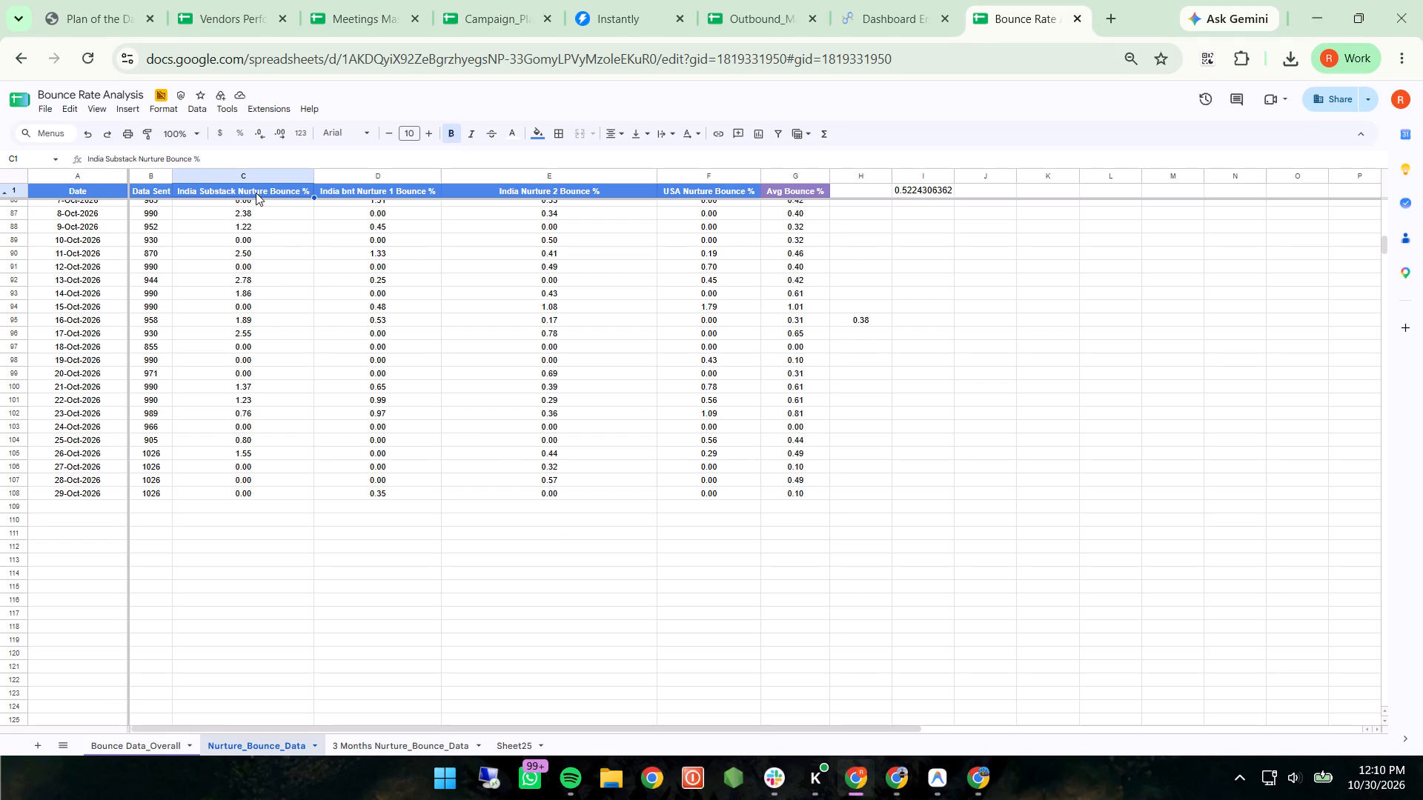
Copy the India Substack Nurture, India Nurture 2 and USA Nurture Bounce % column headers one after another.
{"action": "key", "text": "ctrl+c"}
{"action": "key", "text": "Right"}
{"action": "key", "text": "Right"}
{"action": "key", "text": "ctrl+c"}
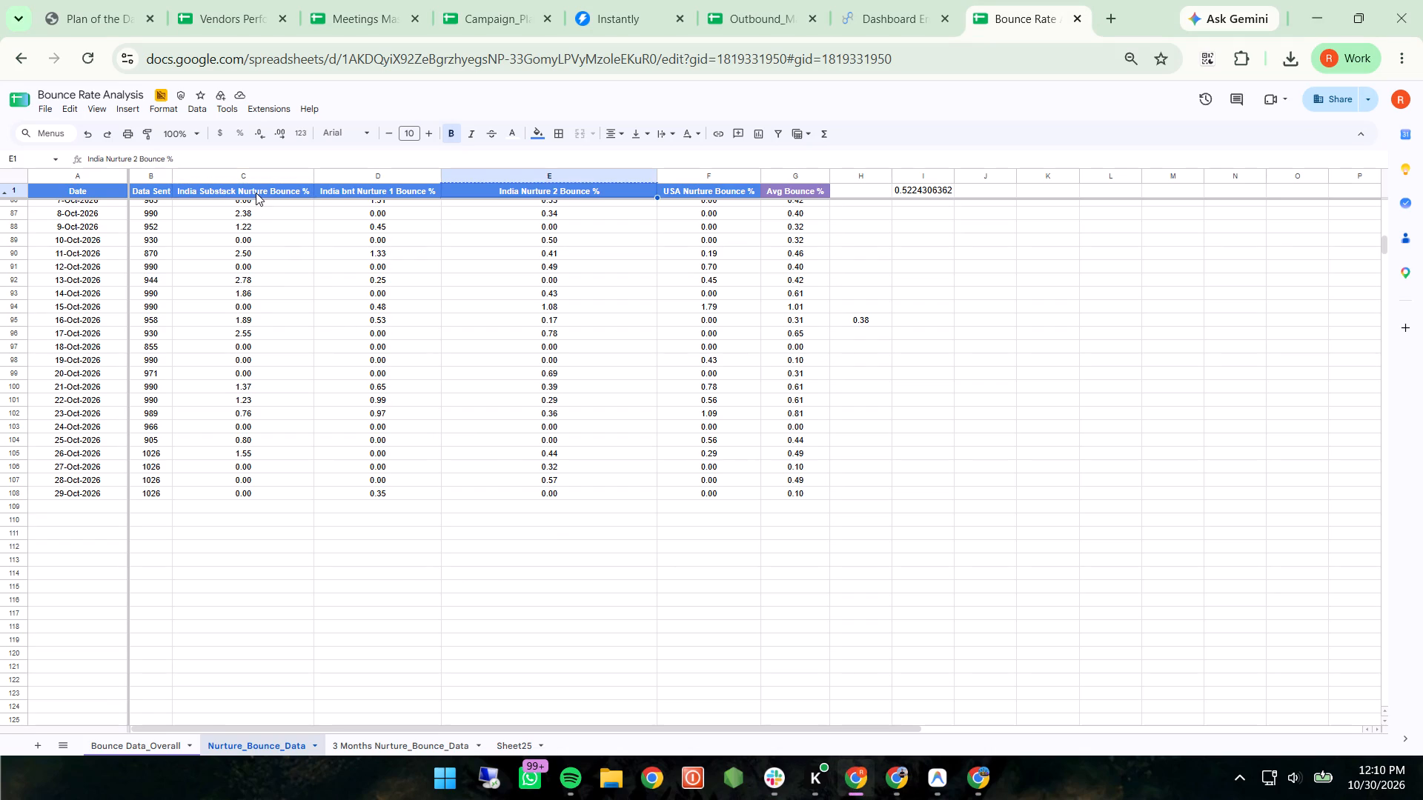
{"action": "key", "text": "Right"}
{"action": "key", "text": "ctrl+c"}
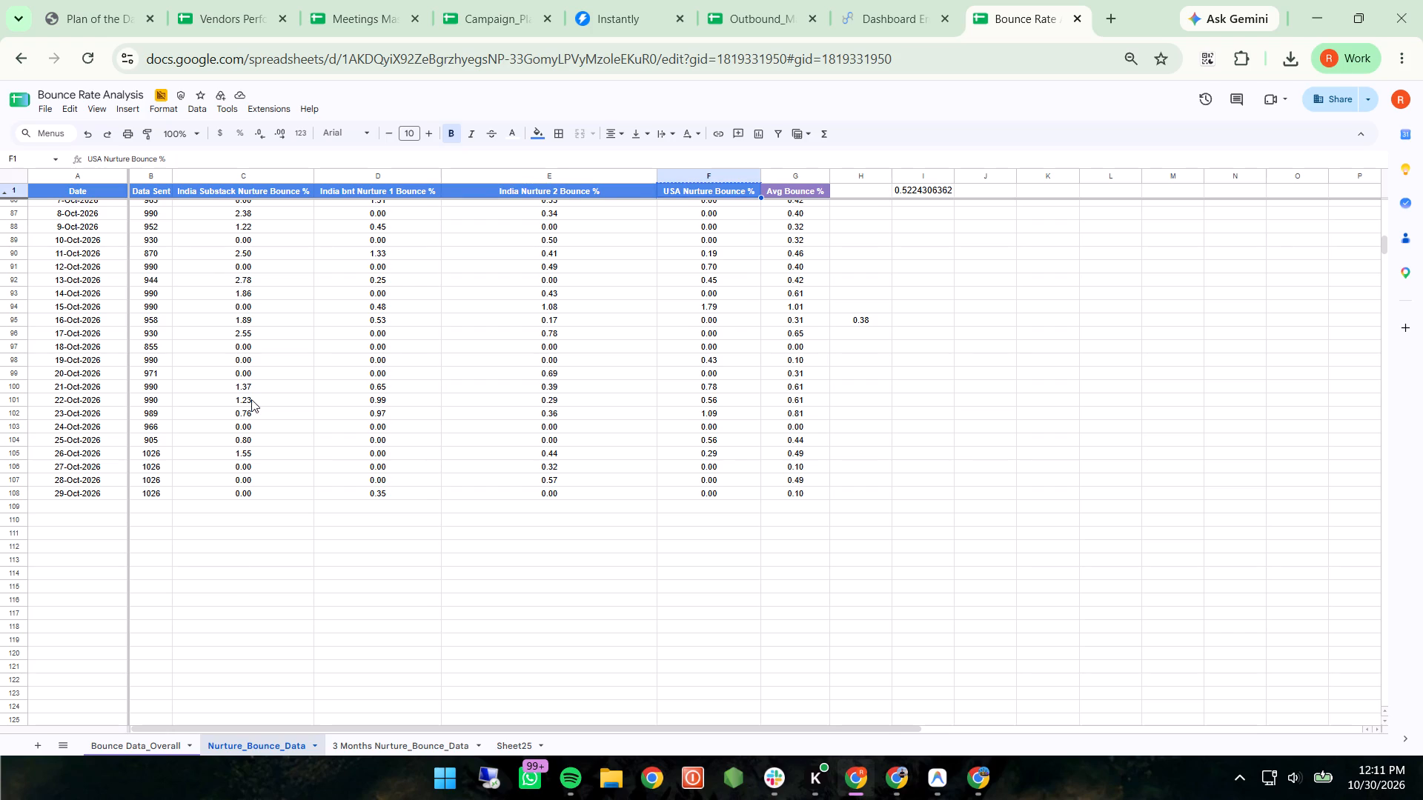
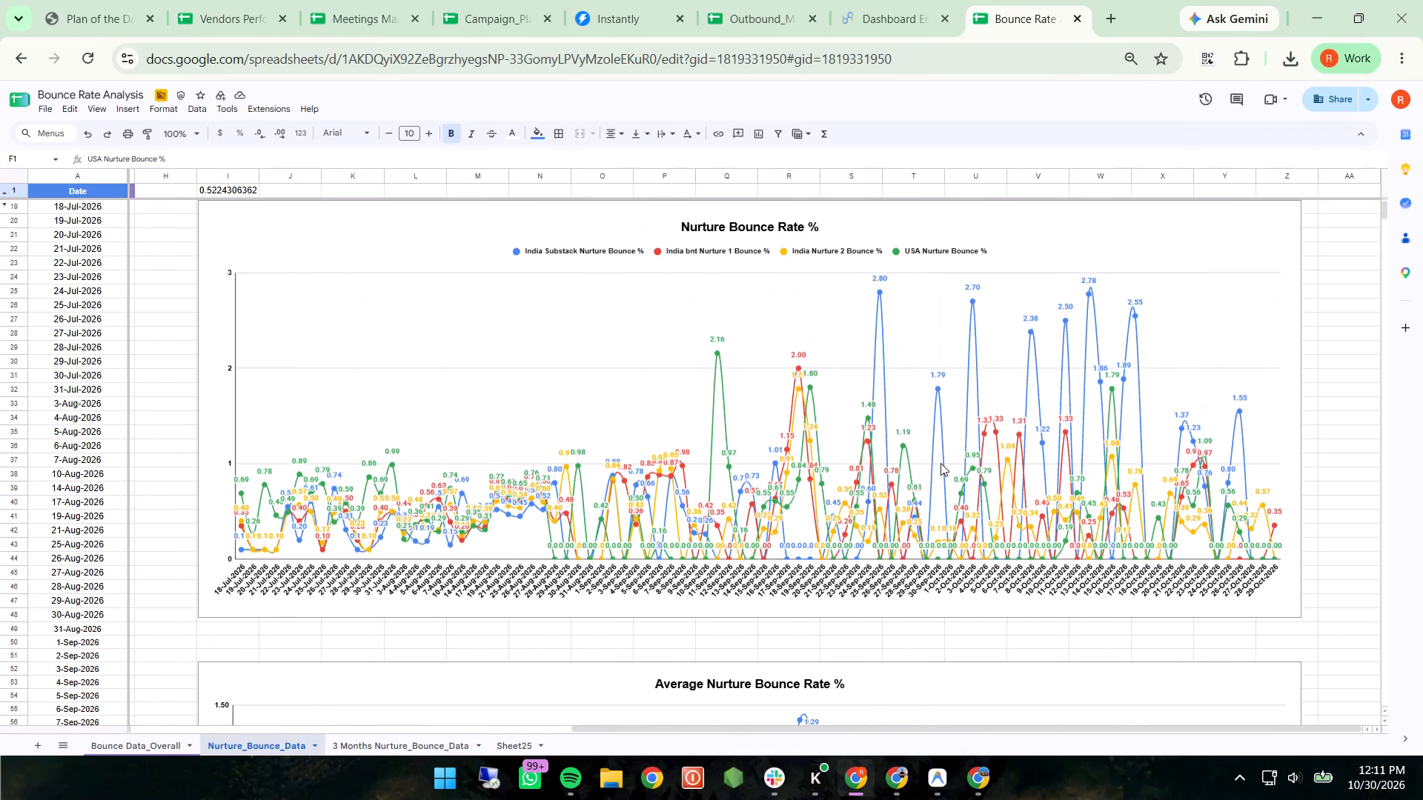
Download the Average Nurture Bounce Rate % chart as a PNG image.
{"action": "scroll", "coordinate": [941, 463], "scroll_direction": "down", "scroll_amount": 3}
{"action": "left_click", "coordinate": [1219, 380]}
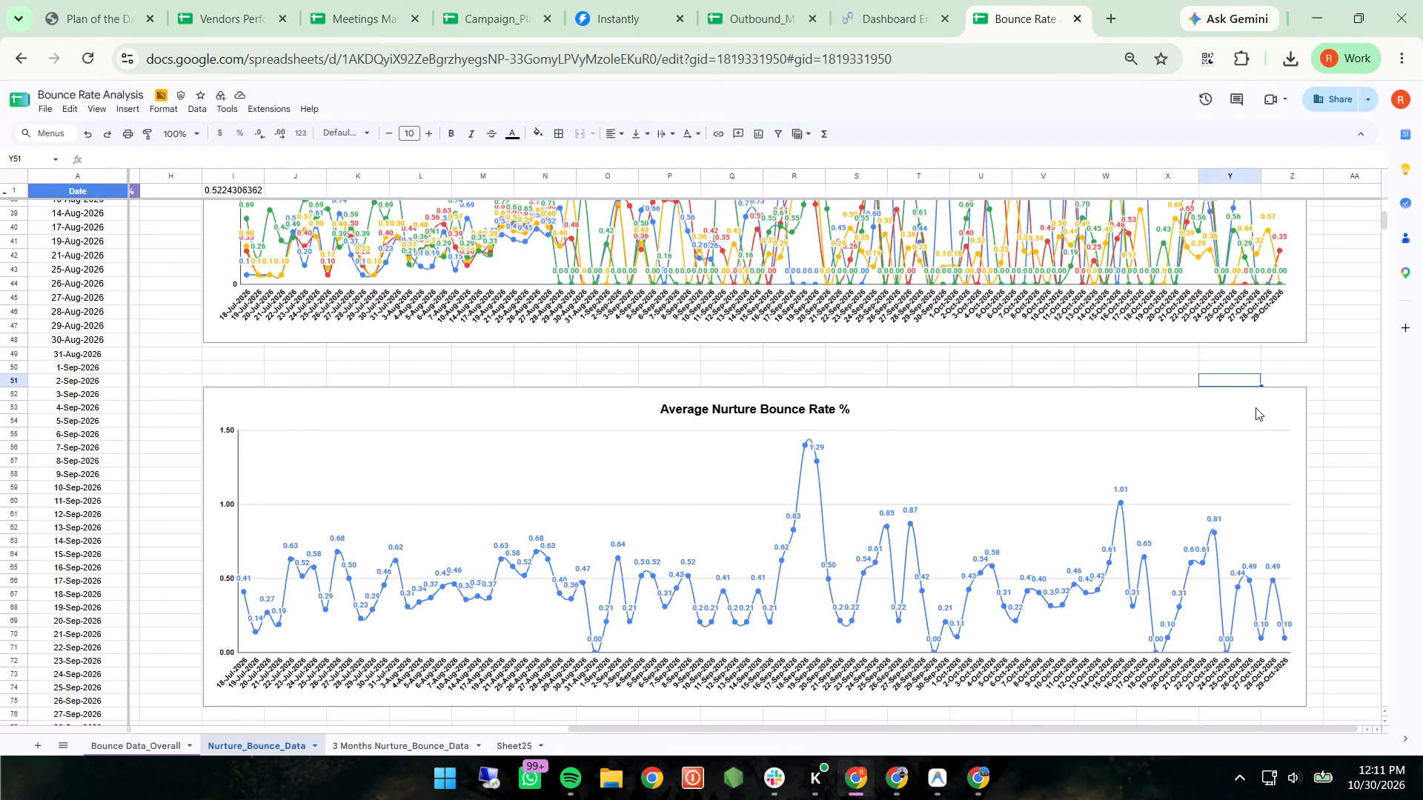
{"action": "left_click", "coordinate": [1266, 412]}
{"action": "left_click_drag", "start_coordinate": [1294, 399], "coordinate": [1330, 458]}
{"action": "left_click", "coordinate": [1268, 465]}
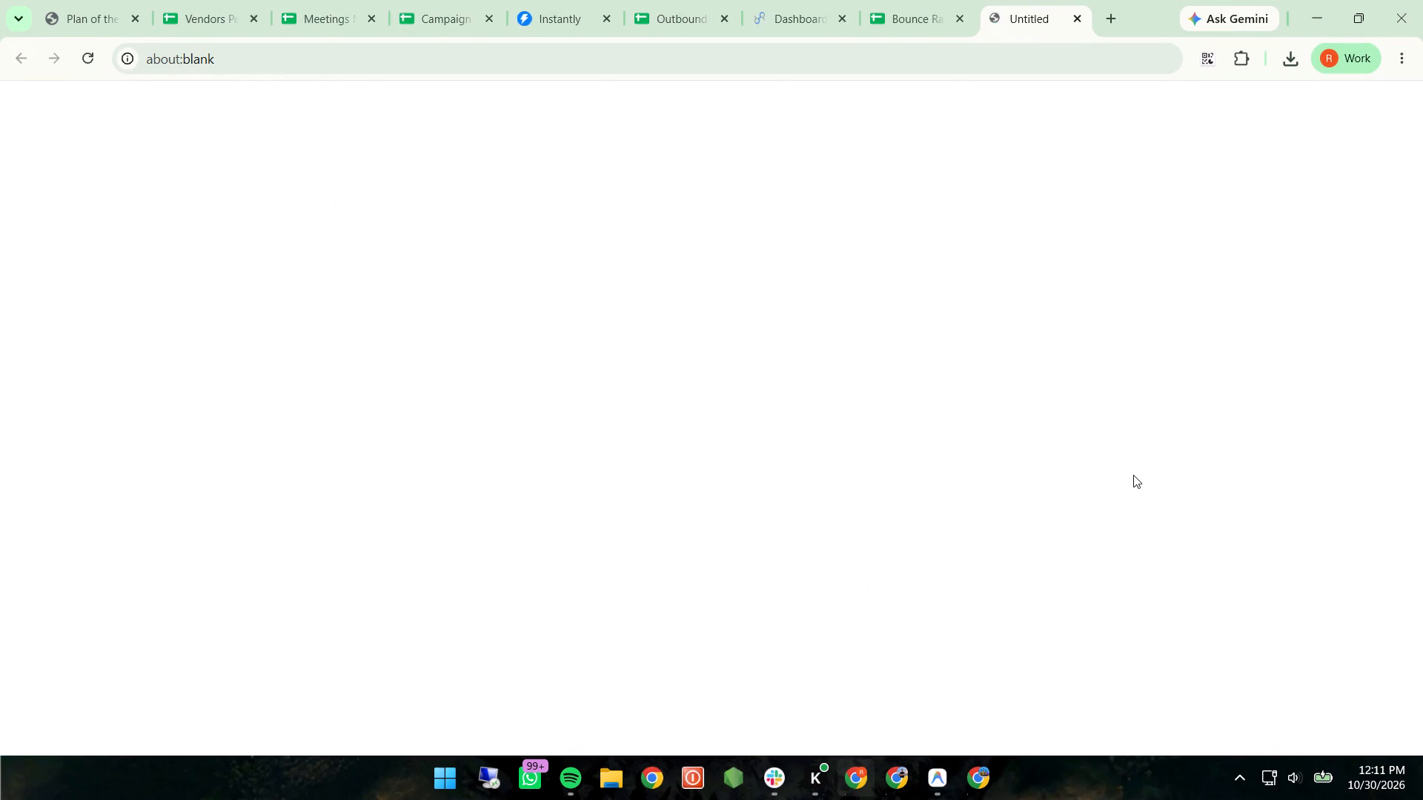
Download the Nurture Bounce Rate % chart with the India and USA series as a PNG image.
{"action": "scroll", "coordinate": [1133, 475], "scroll_direction": "up", "scroll_amount": 4}
{"action": "left_click", "coordinate": [848, 370]}
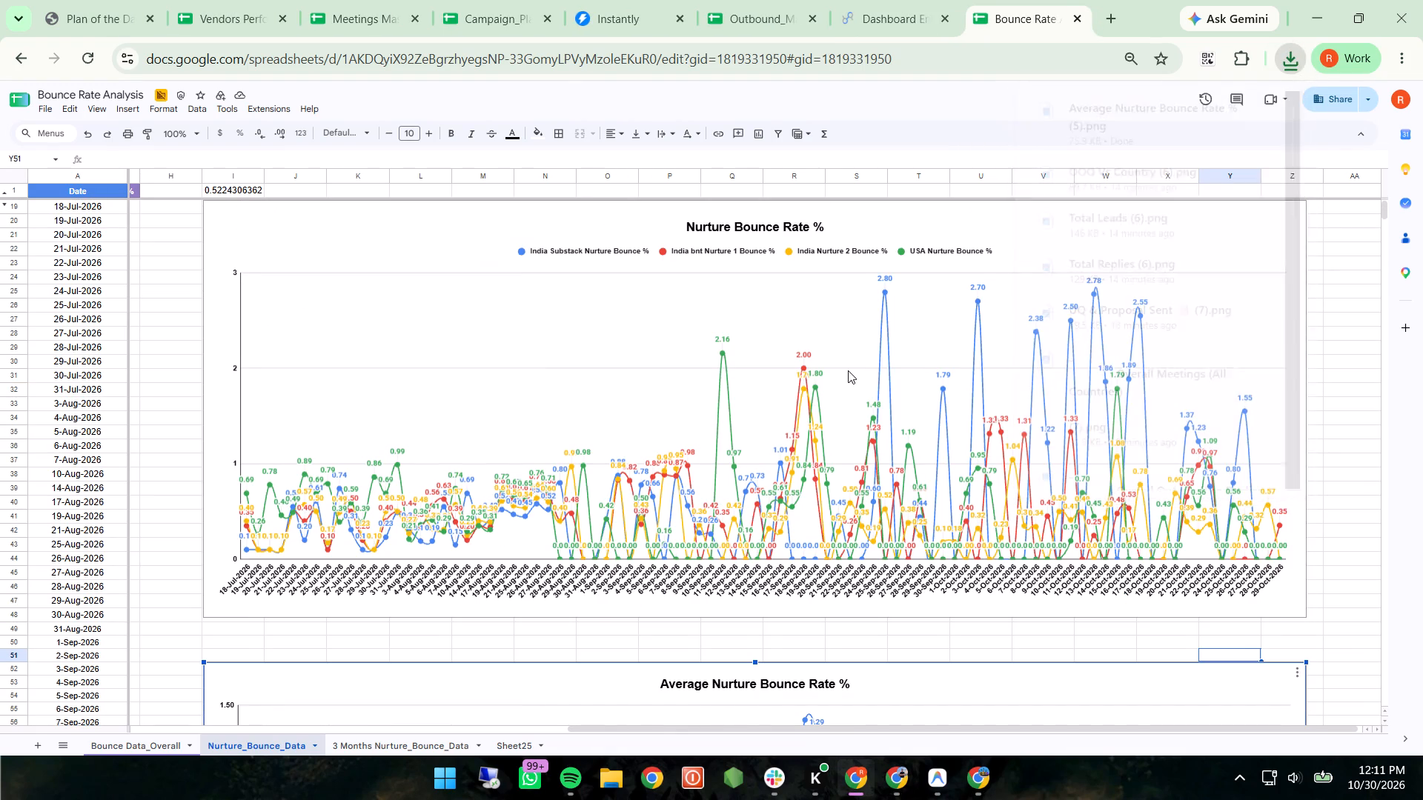
{"action": "scroll", "coordinate": [848, 370], "scroll_direction": "left", "scroll_amount": 2}
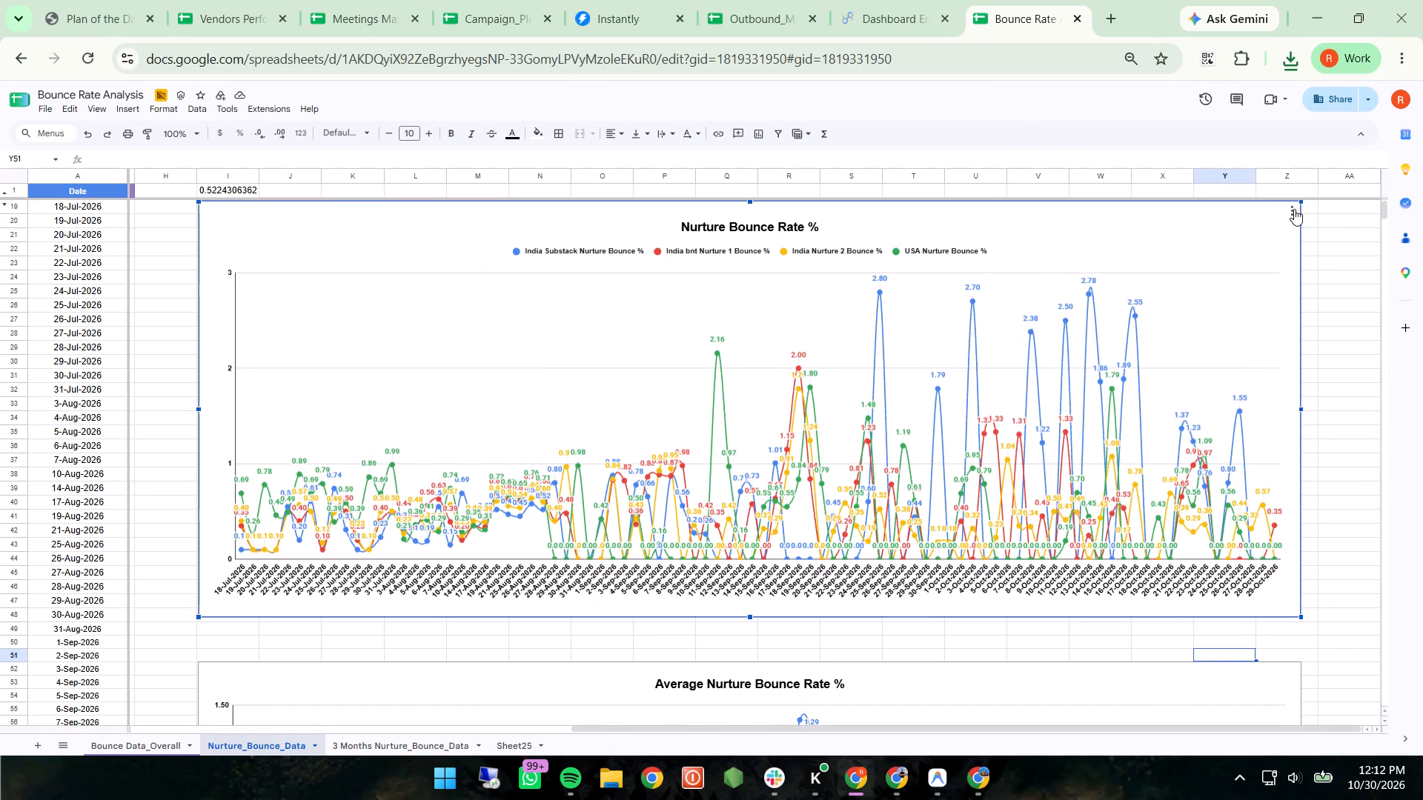
{"action": "left_click", "coordinate": [1294, 209]}
{"action": "left_click", "coordinate": [1253, 272]}
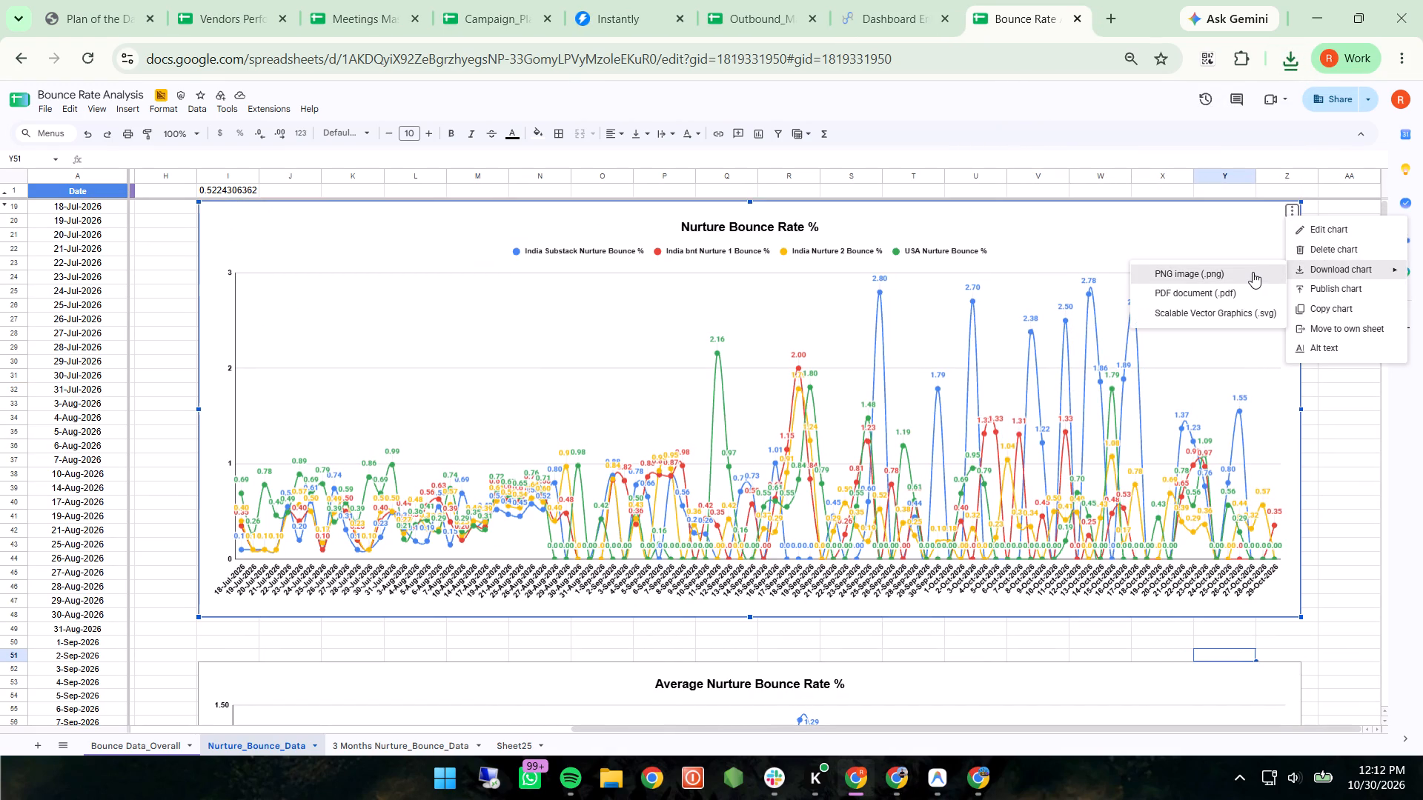